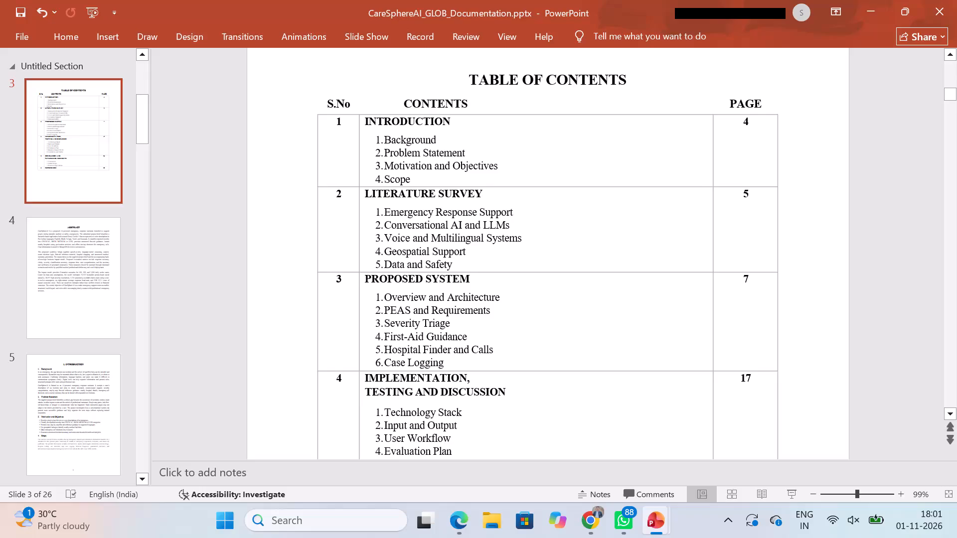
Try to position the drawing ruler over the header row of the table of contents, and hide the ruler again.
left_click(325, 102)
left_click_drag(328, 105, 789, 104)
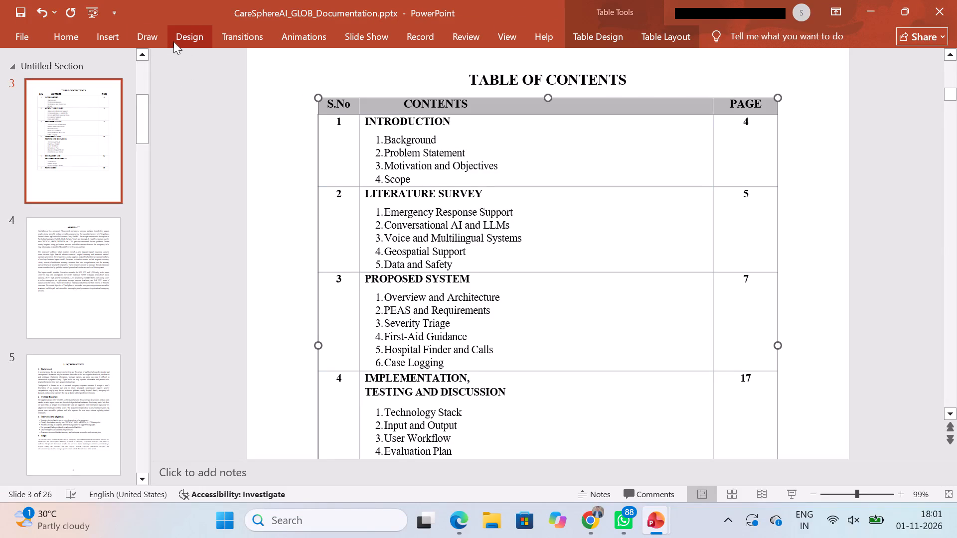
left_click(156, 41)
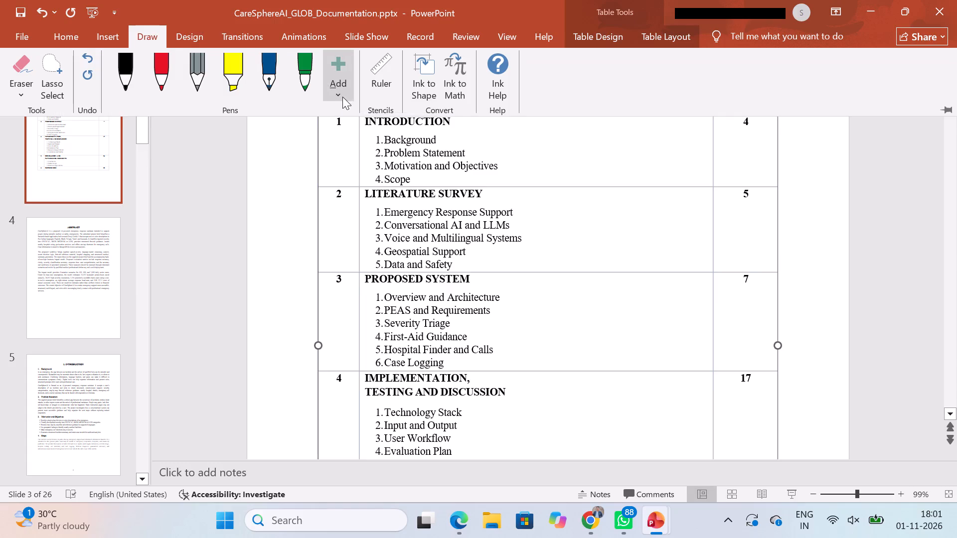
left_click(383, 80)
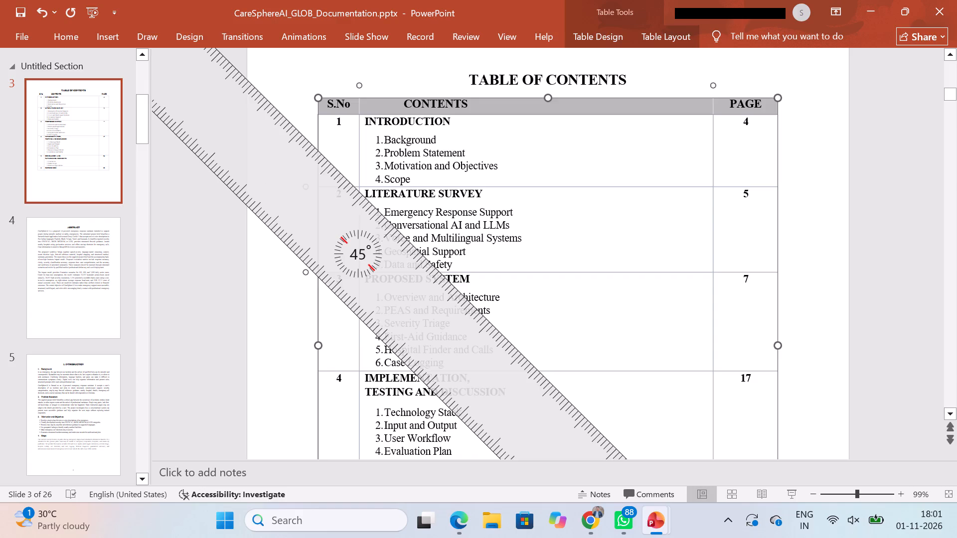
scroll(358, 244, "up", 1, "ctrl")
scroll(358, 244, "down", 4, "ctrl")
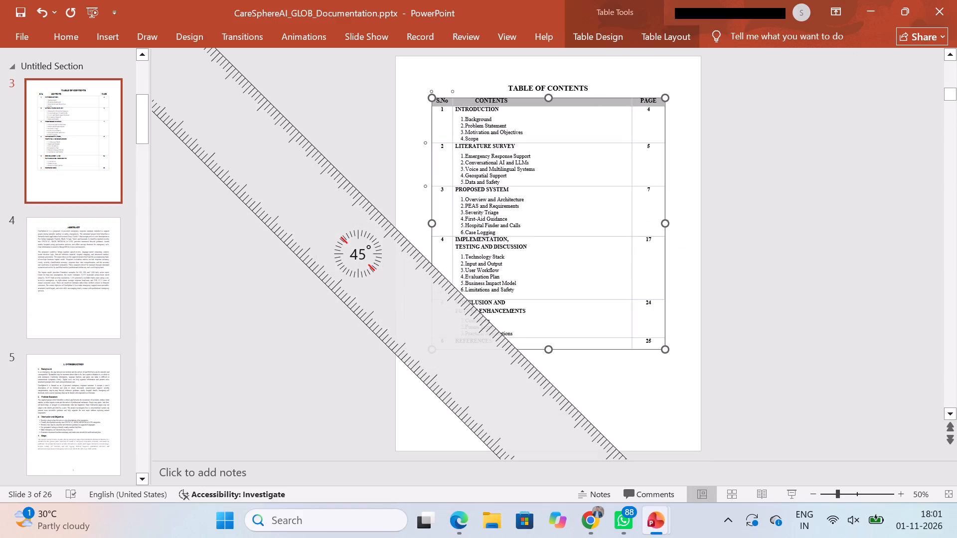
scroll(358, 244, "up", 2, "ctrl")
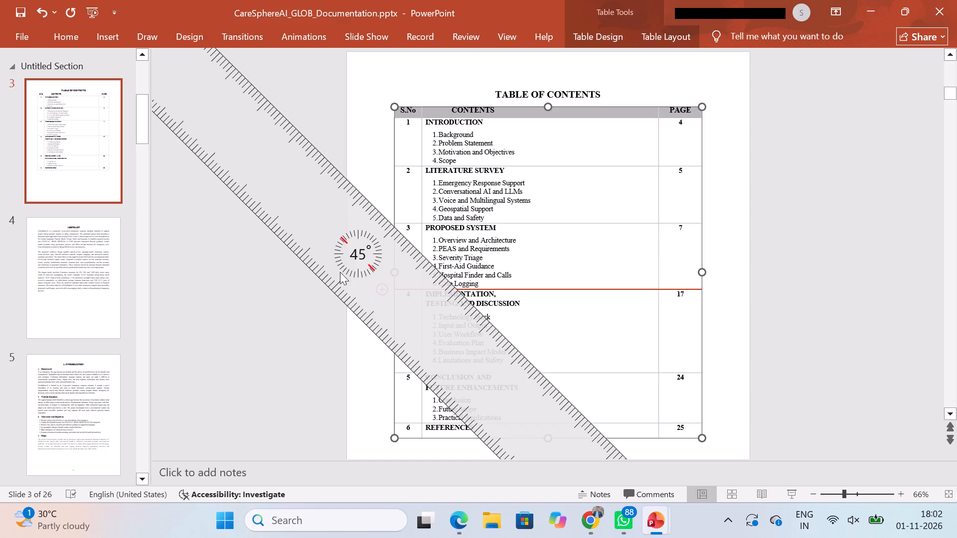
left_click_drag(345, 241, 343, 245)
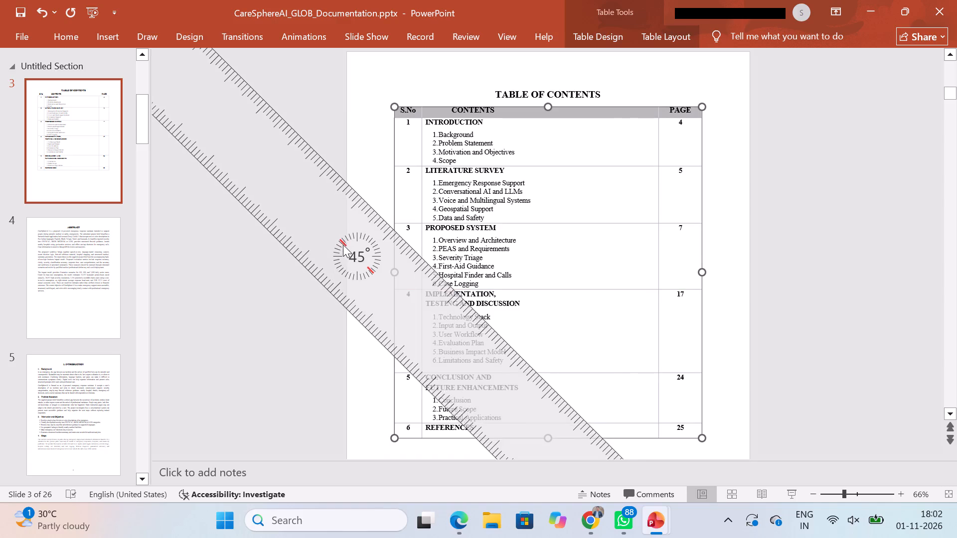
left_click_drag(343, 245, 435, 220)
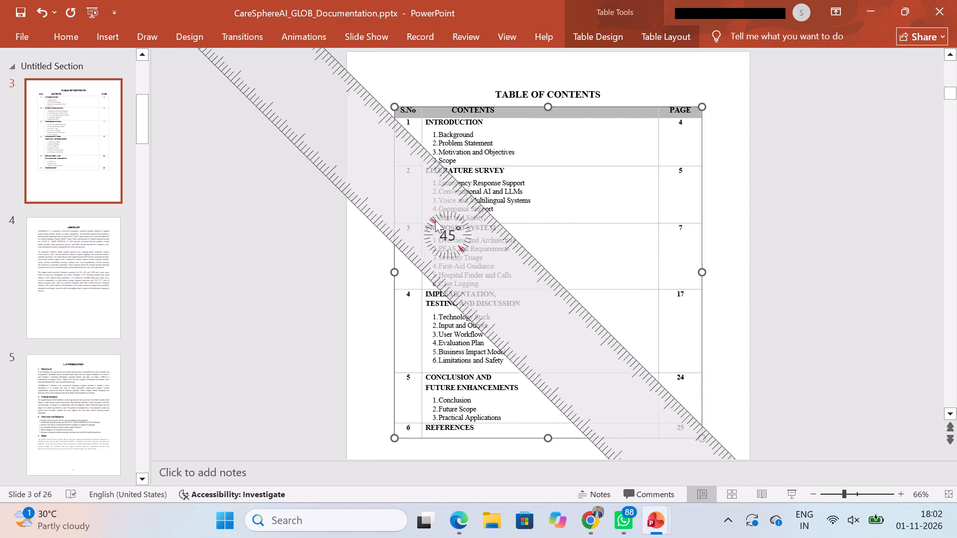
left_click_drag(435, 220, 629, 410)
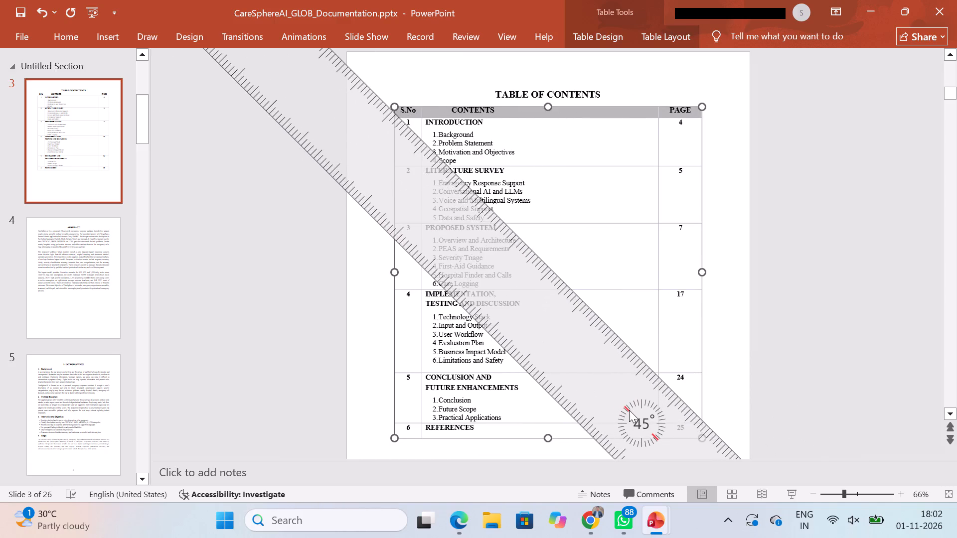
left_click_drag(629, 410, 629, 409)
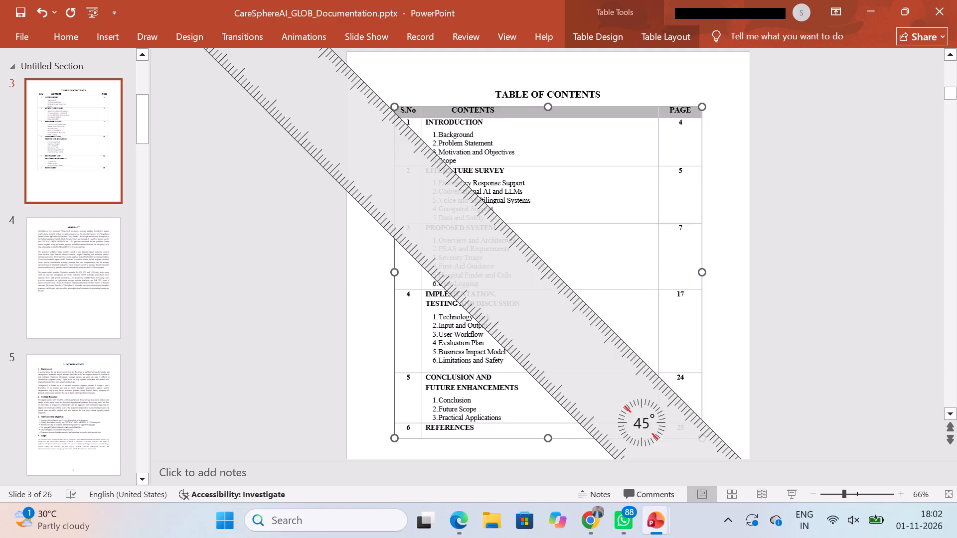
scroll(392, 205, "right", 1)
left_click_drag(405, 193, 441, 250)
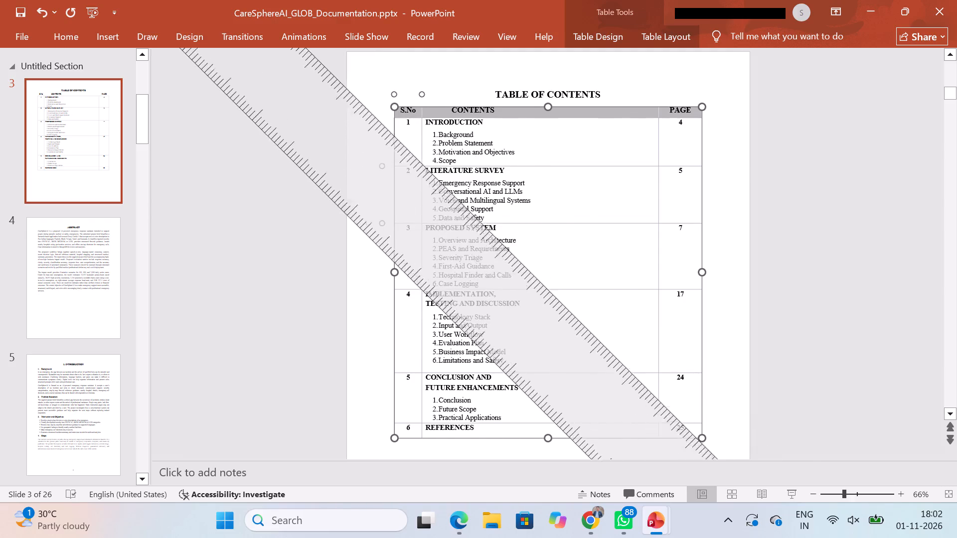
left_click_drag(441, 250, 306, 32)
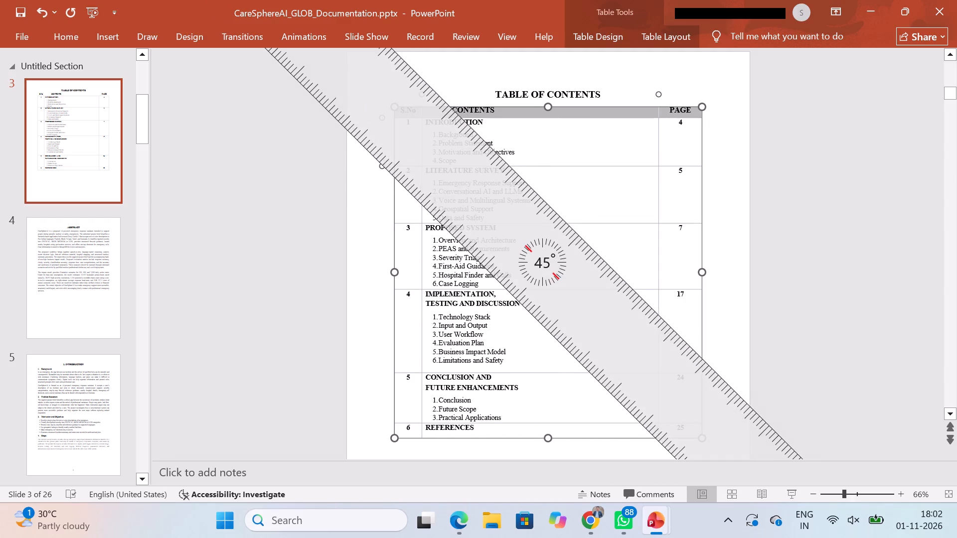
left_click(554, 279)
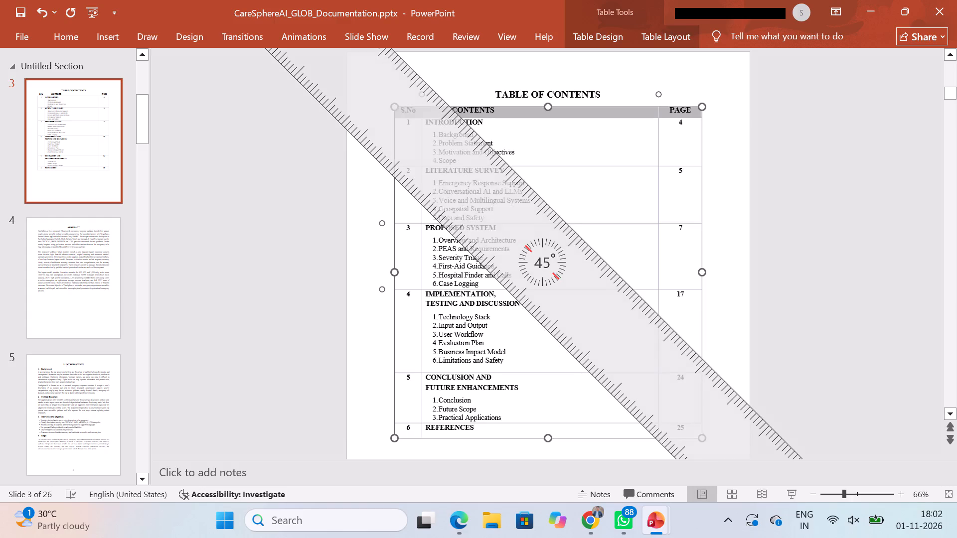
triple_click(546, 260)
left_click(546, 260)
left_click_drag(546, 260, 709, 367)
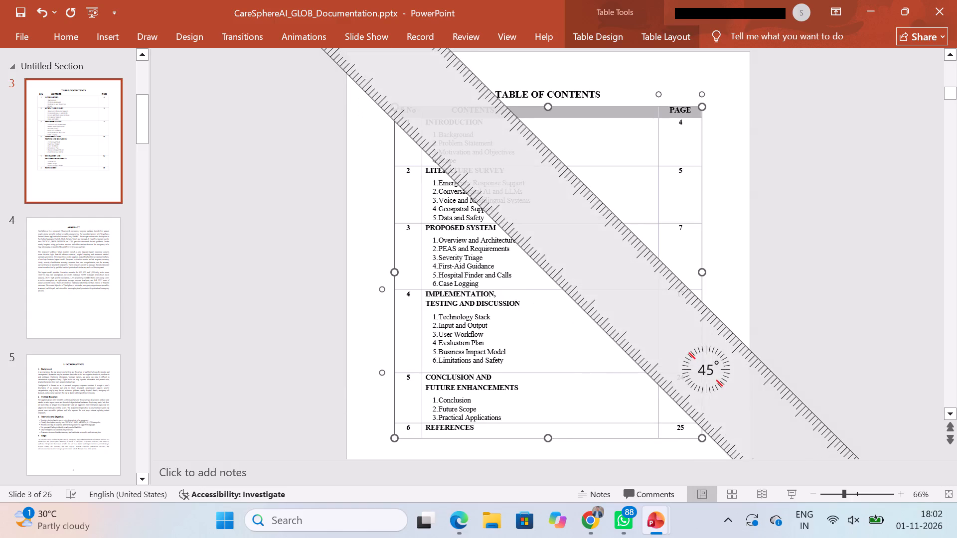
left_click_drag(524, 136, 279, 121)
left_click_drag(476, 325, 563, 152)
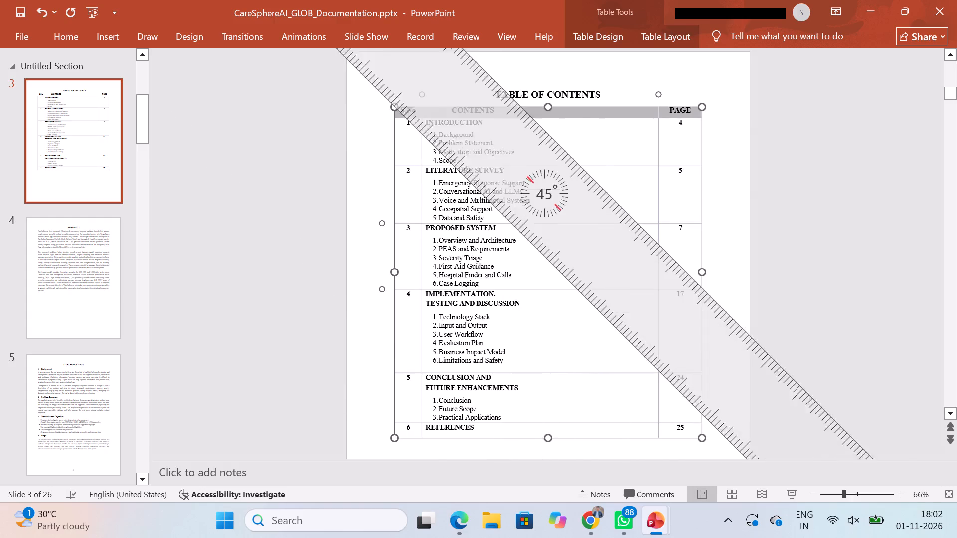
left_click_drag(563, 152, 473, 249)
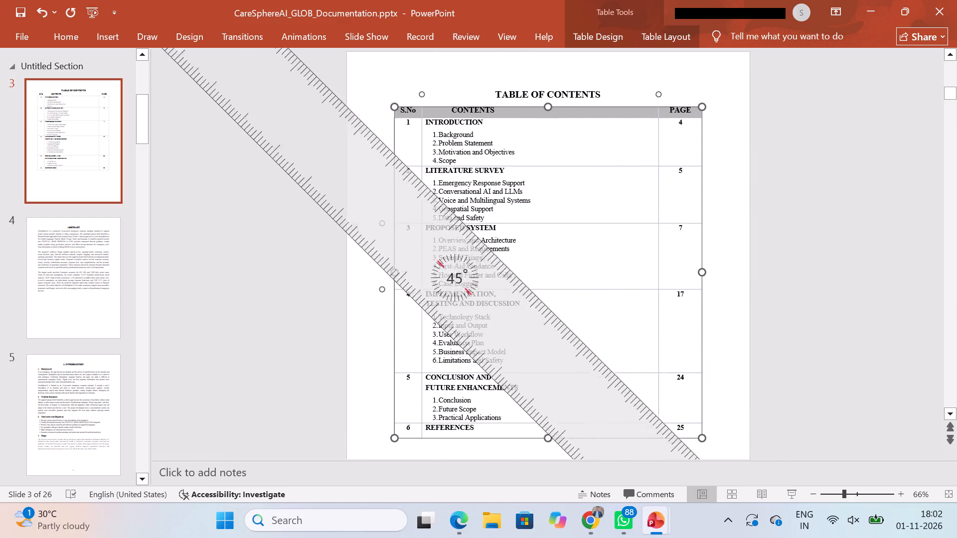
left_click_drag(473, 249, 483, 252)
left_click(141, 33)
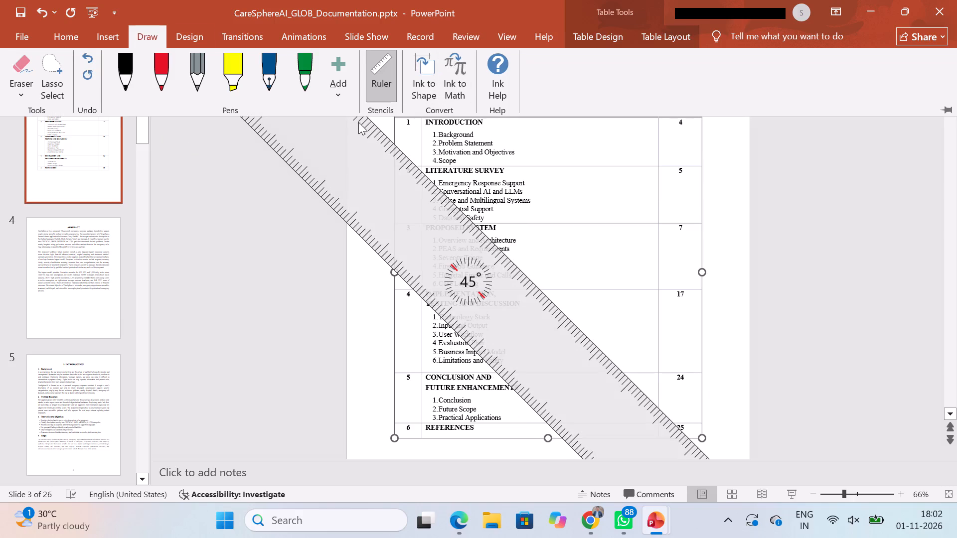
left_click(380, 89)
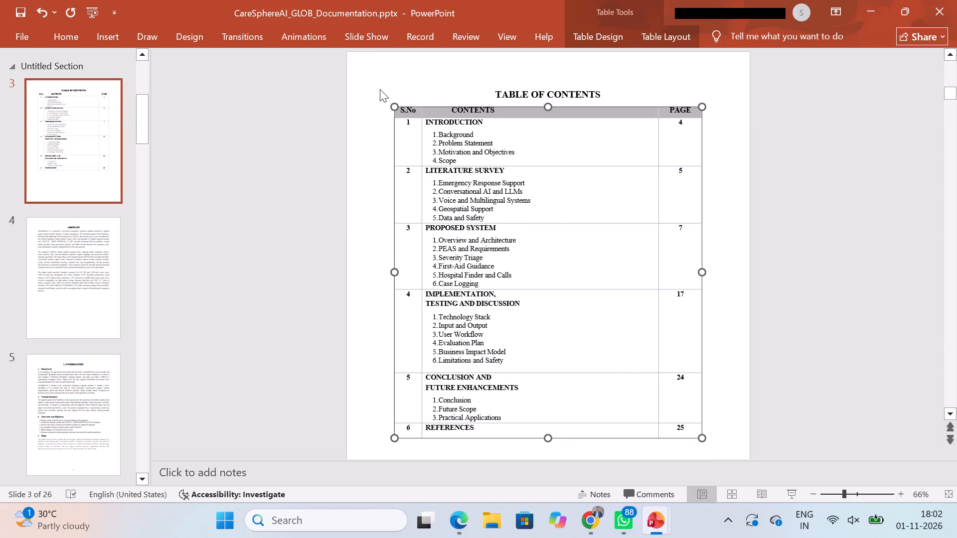
Insert a new table with 3 columns and 1 row on the table of contents slide.
left_click(117, 35)
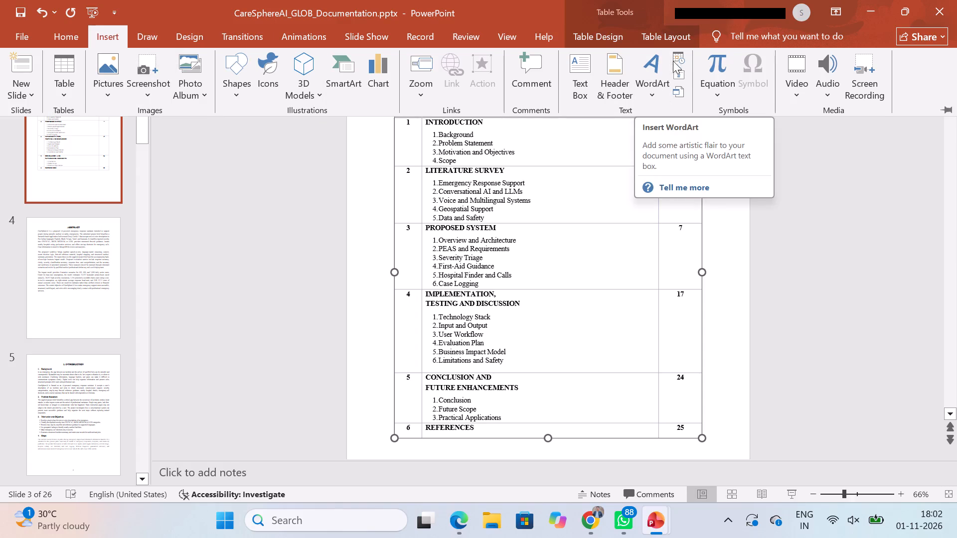
left_click(55, 96)
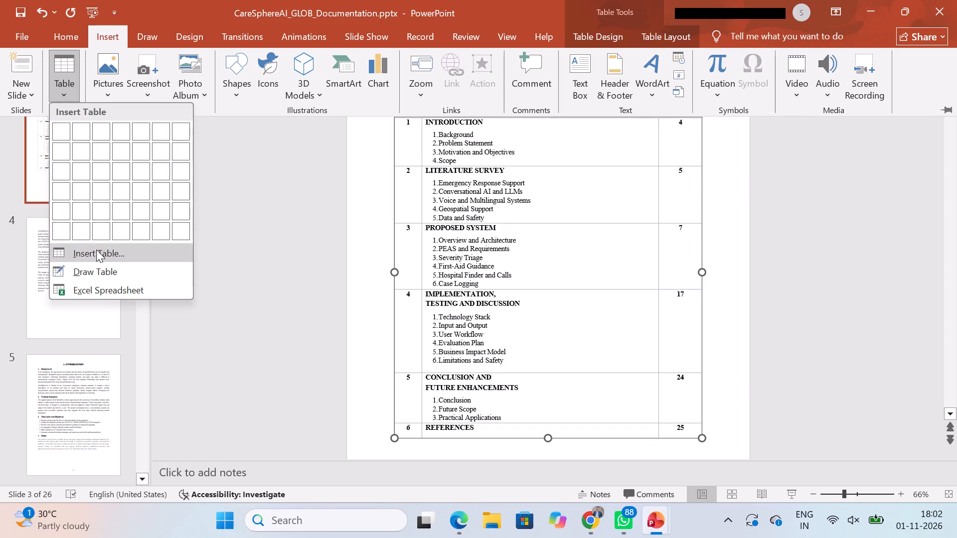
left_click(96, 250)
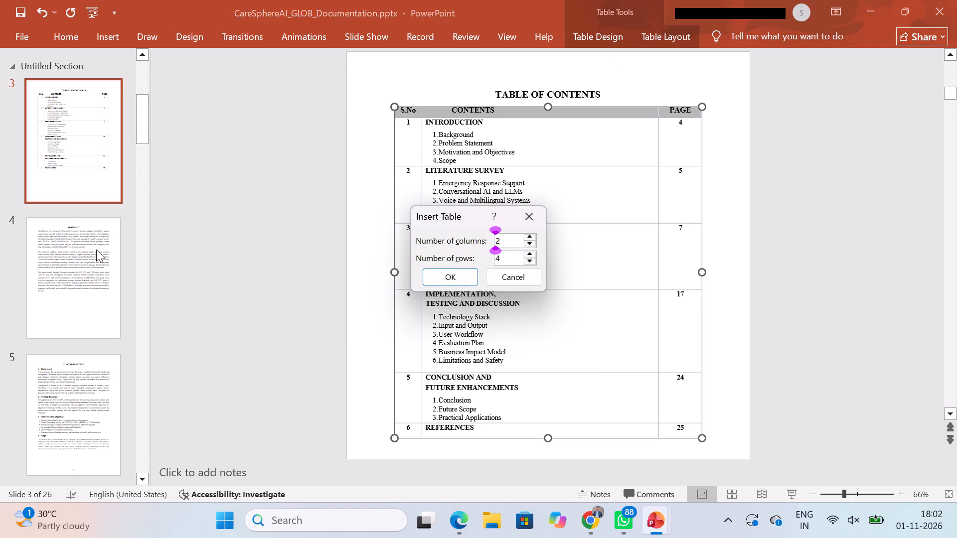
left_click(510, 236)
key("BackSpace")
key("3")
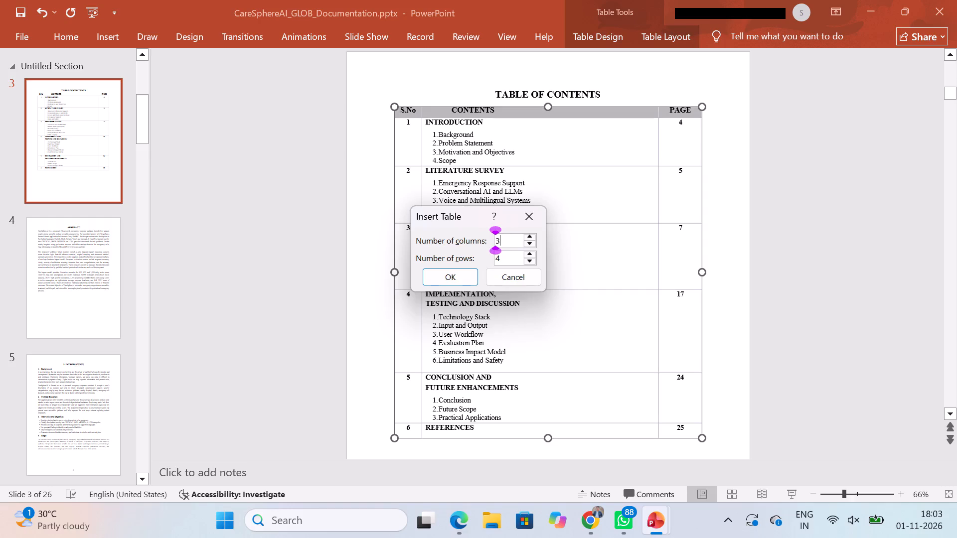
left_click(510, 257)
key("BackSpace")
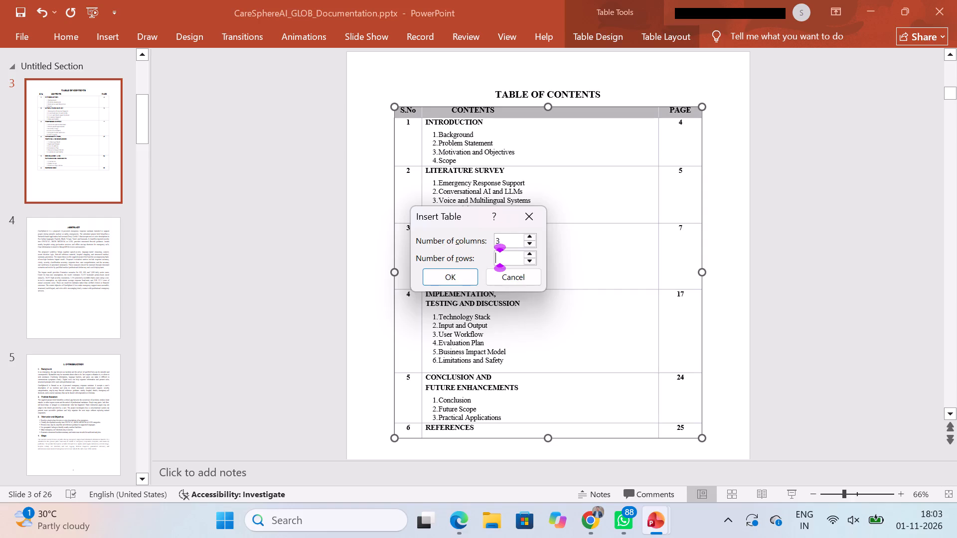
key("1")
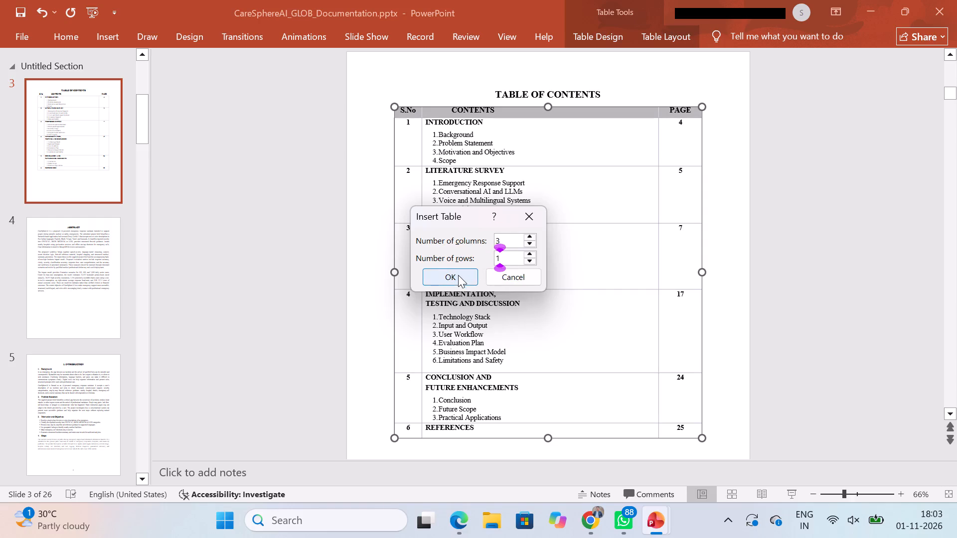
left_click(458, 275)
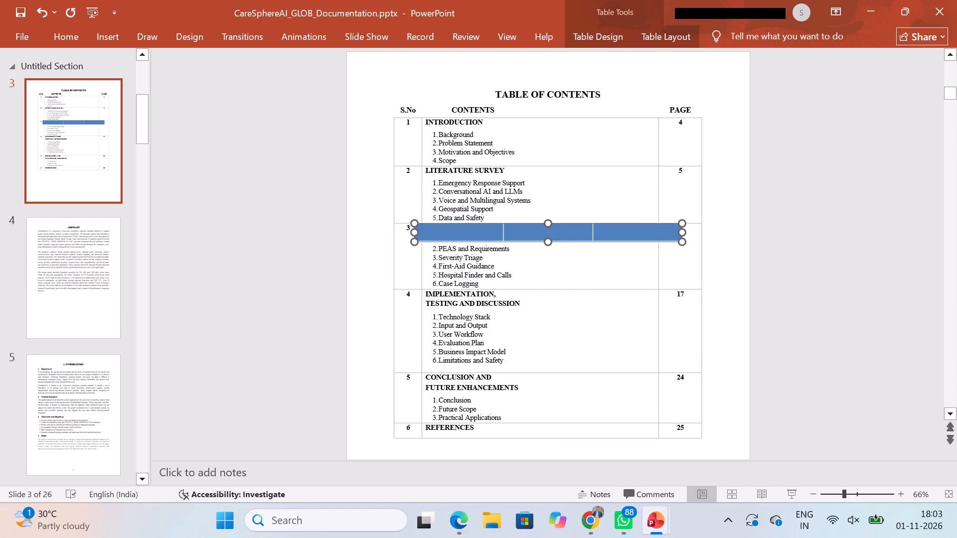
Move the new one-row table up over the S.No, CONTENTS and PAGE header row, just below the slide title.
left_click(564, 229)
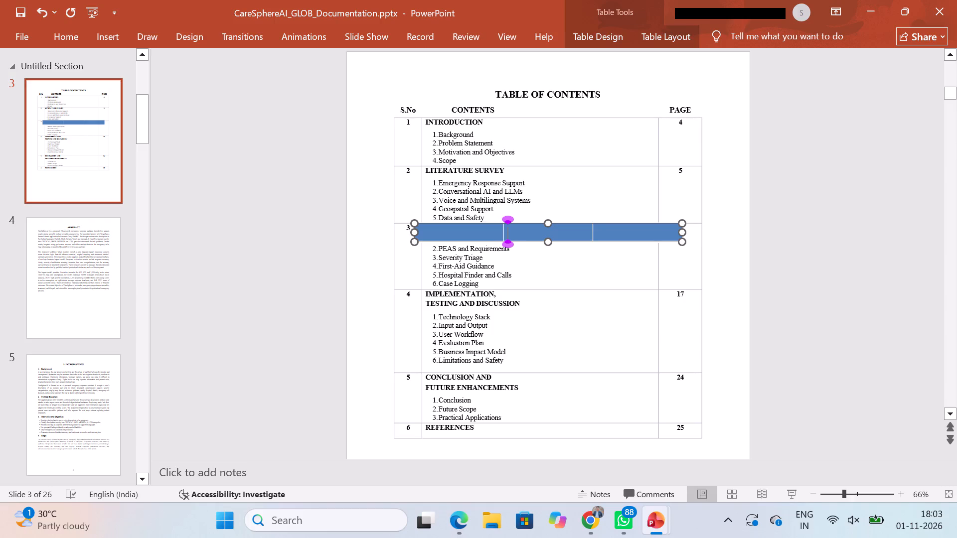
left_click_drag(565, 225, 546, 98)
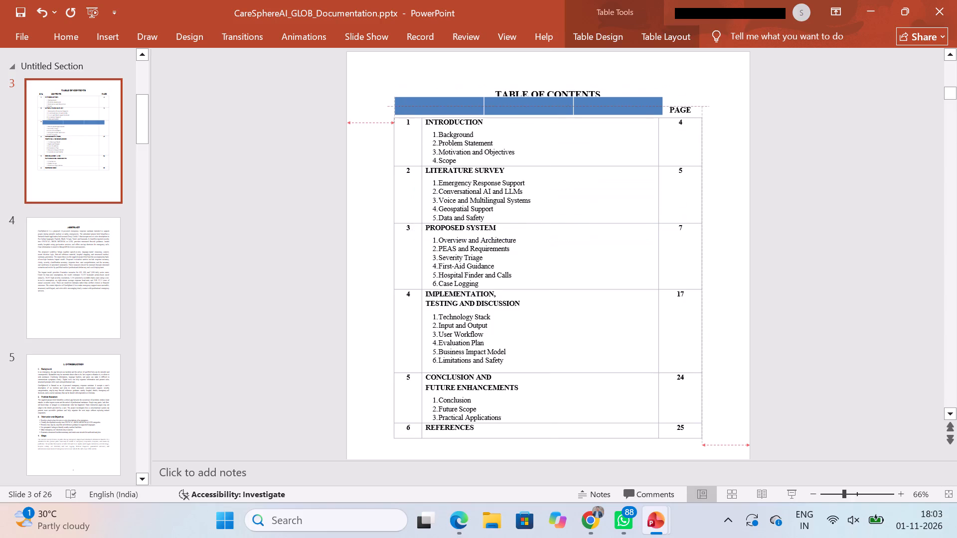
left_click_drag(546, 98, 547, 99)
left_click_drag(547, 99, 548, 100)
left_click_drag(548, 100, 551, 100)
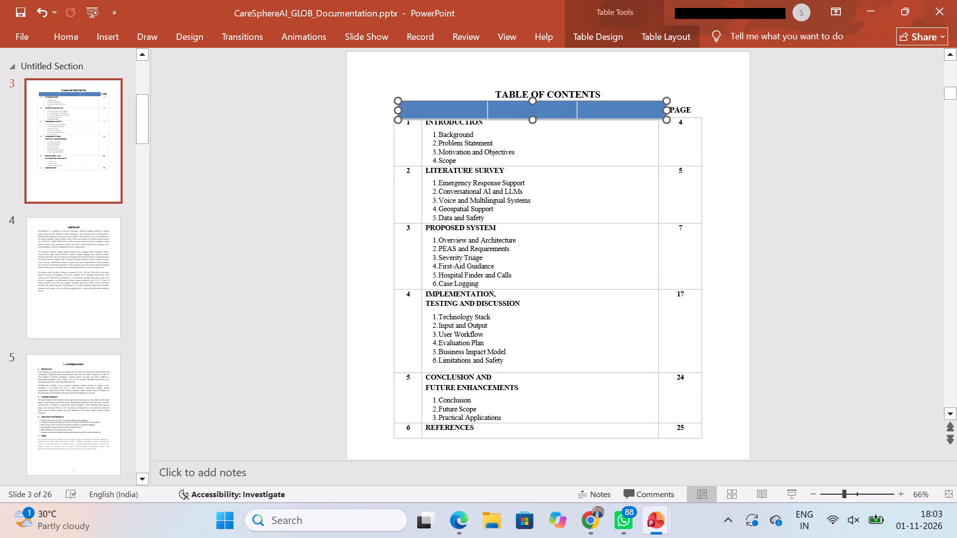
Widen the one-row table to match both side edges of the contents table and adjust its height above the INTRODUCTION row.
left_click(535, 122)
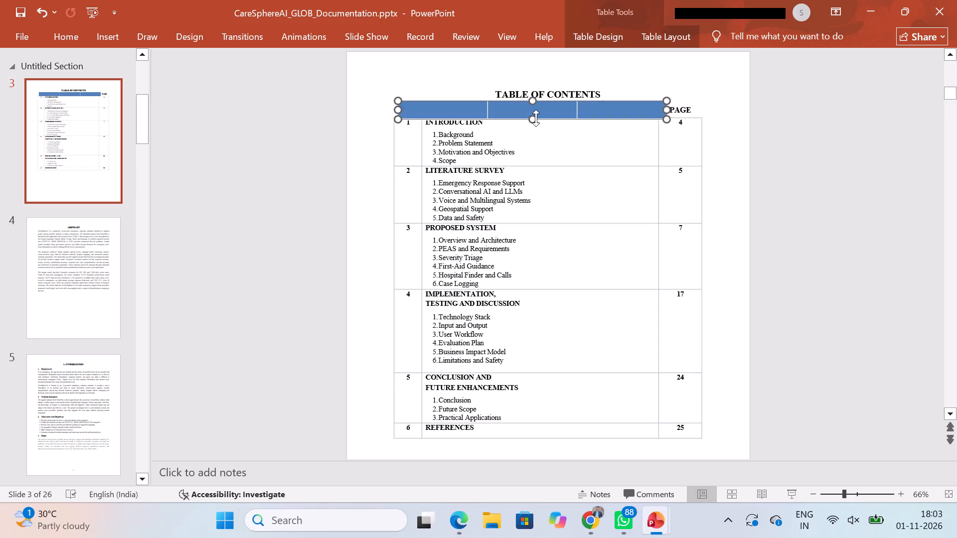
left_click_drag(534, 118, 537, 111)
left_click_drag(533, 100, 530, 80)
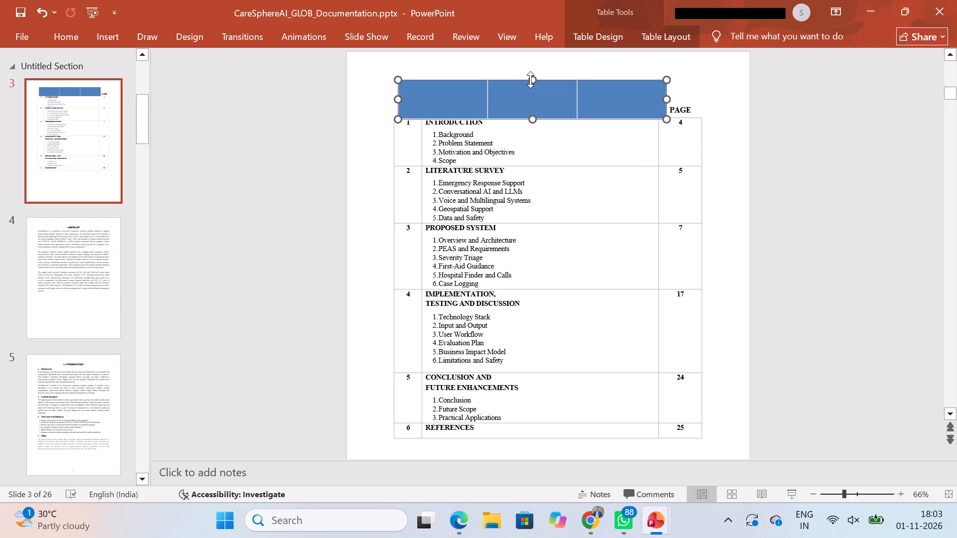
left_click_drag(530, 80, 533, 97)
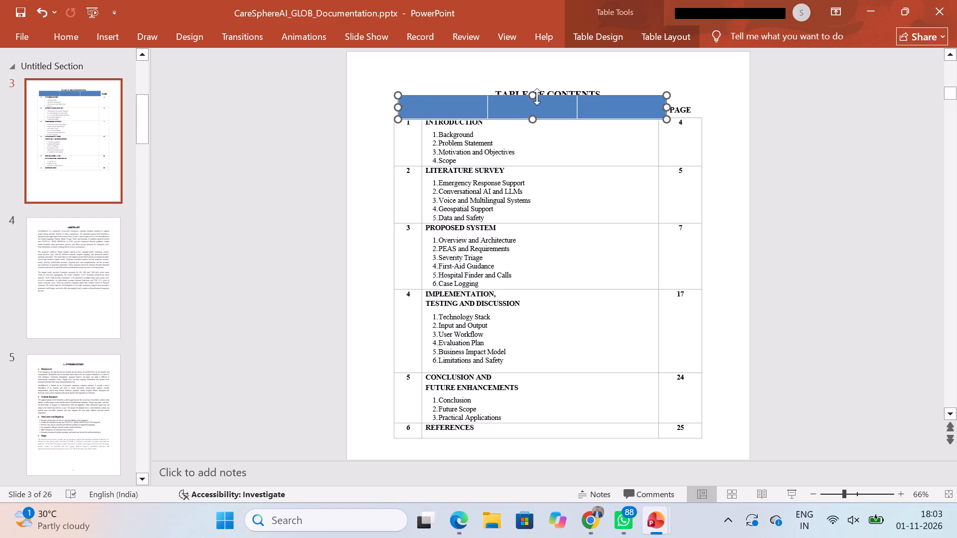
left_click_drag(668, 109, 671, 109)
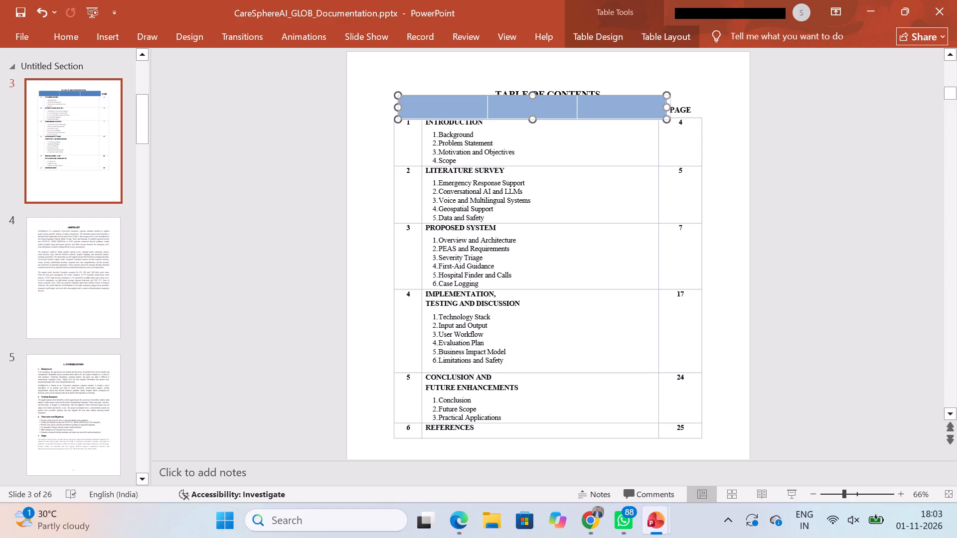
left_click_drag(671, 109, 699, 106)
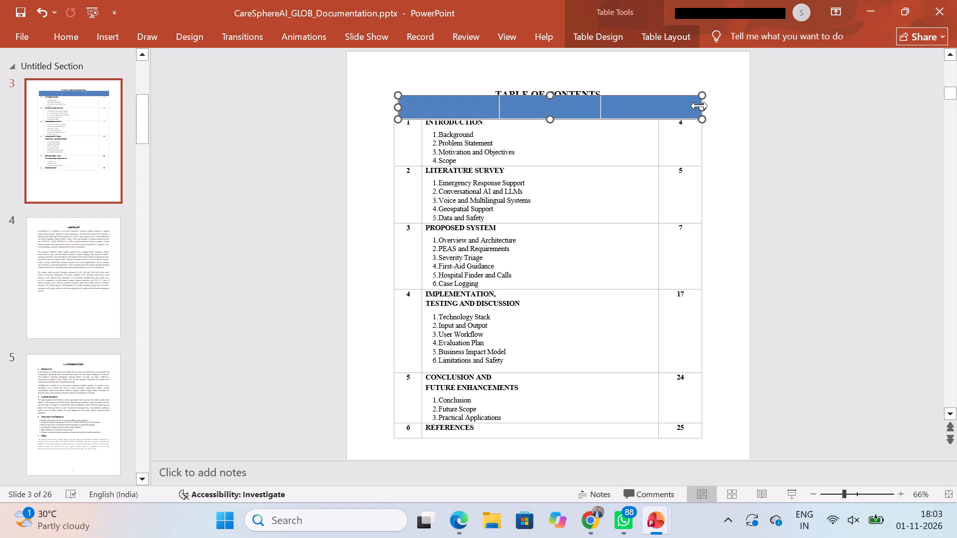
left_click_drag(401, 107, 395, 106)
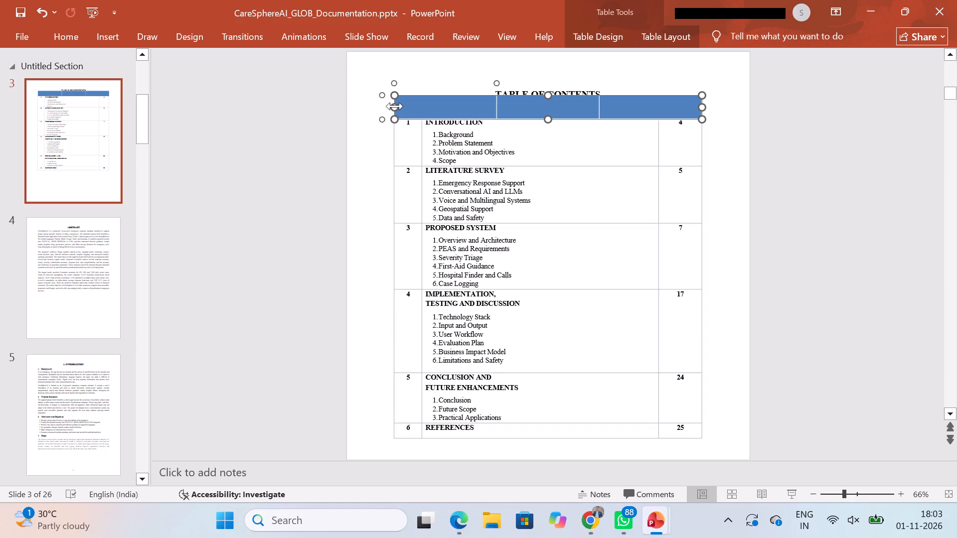
left_click(555, 96)
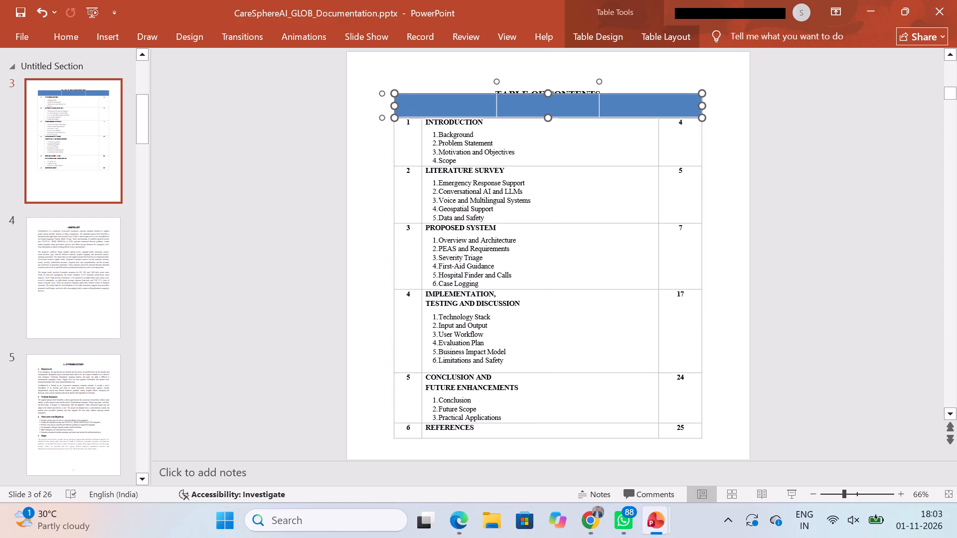
left_click(351, 207)
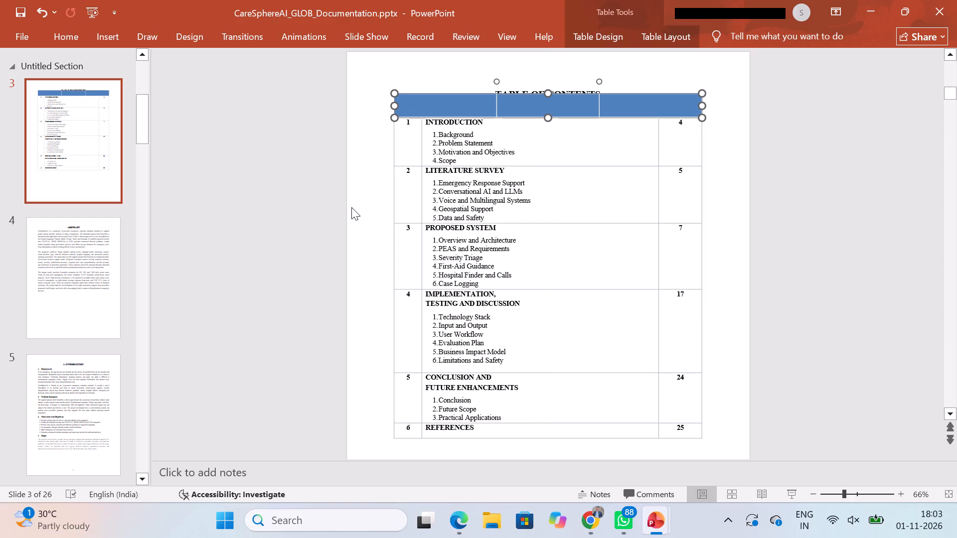
left_click(351, 207)
double_click(778, 187)
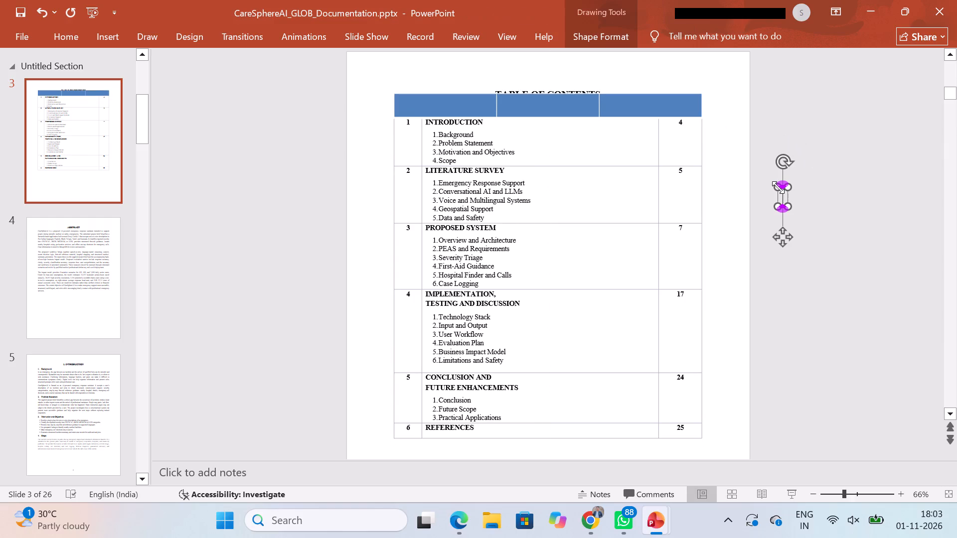
left_click(750, 232)
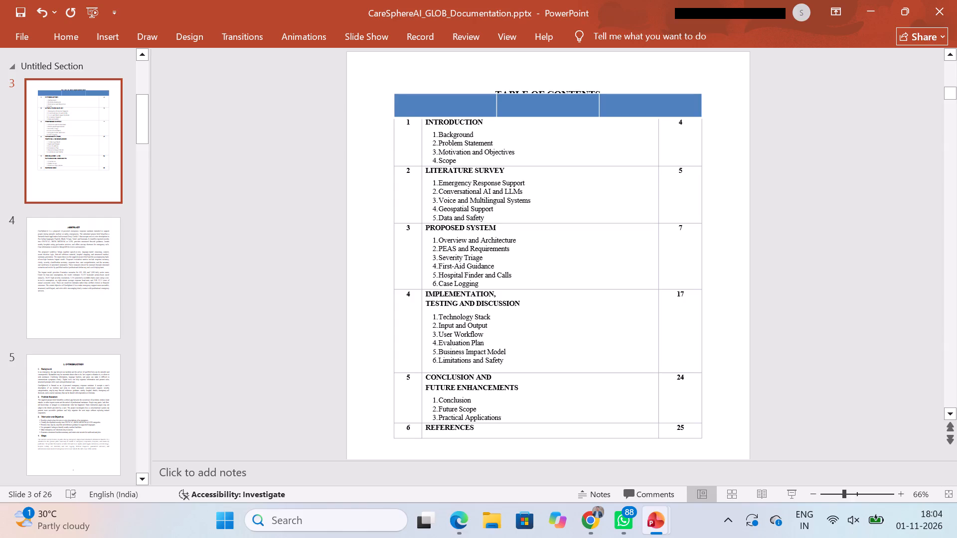
Shift the one-row table down off the slide title and move the TABLE OF CONTENTS title slightly higher, keeping it centred.
left_click_drag(435, 98, 454, 146)
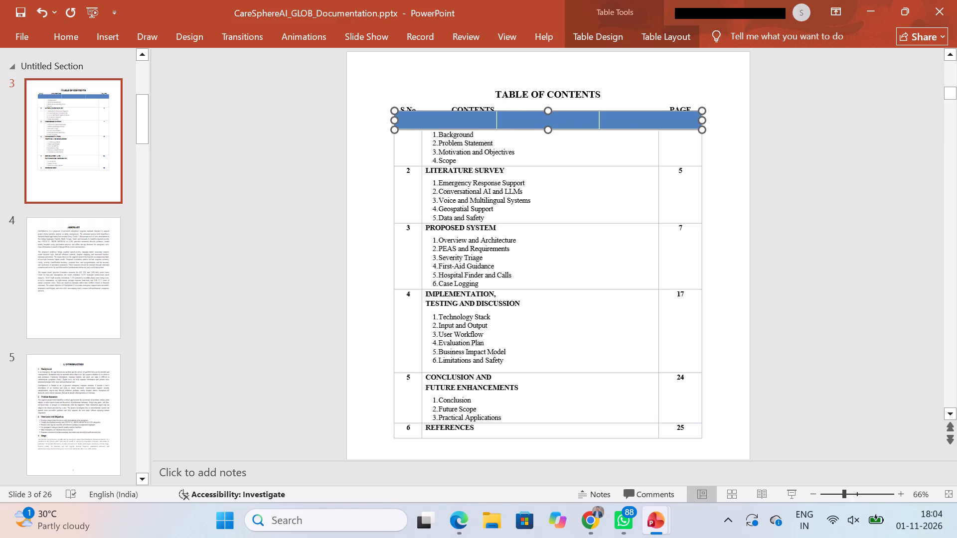
left_click_drag(498, 85, 498, 73)
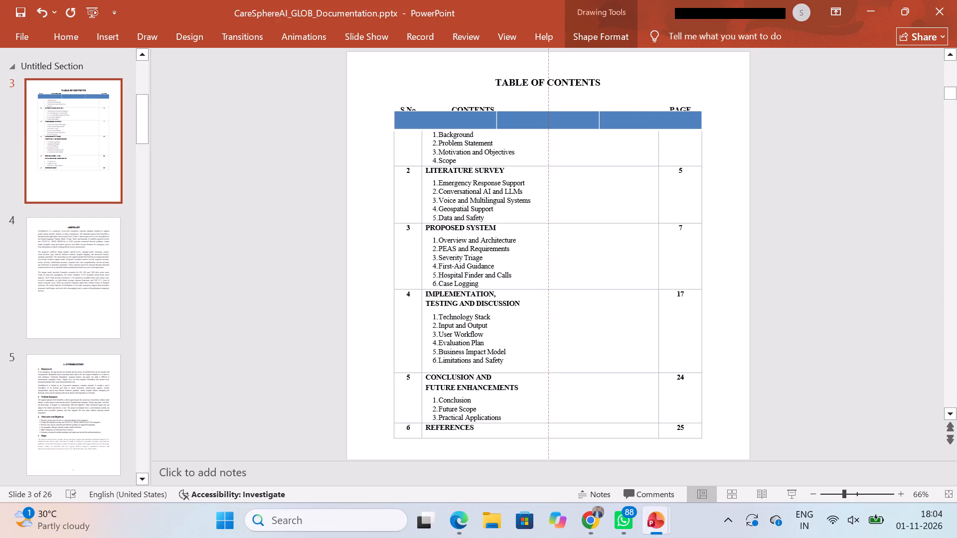
left_click_drag(498, 73, 497, 74)
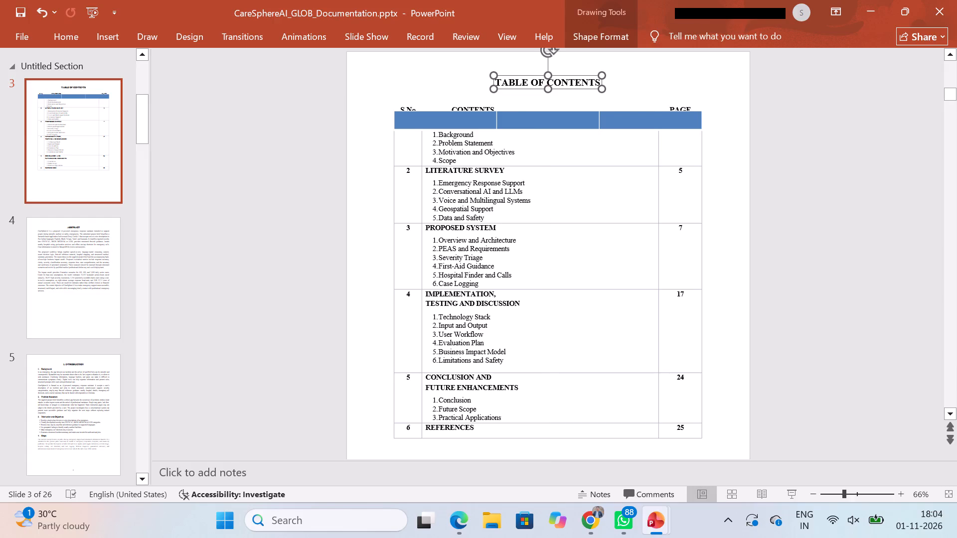
Move the one-row table back up between the TABLE OF CONTENTS title and the INTRODUCTION row, aligned with the contents table's side edges.
left_click_drag(516, 118, 516, 111)
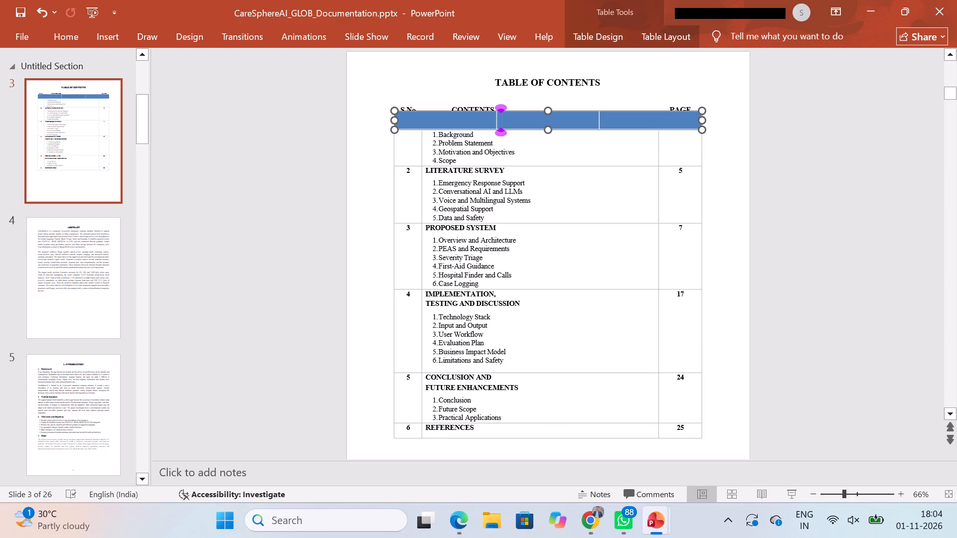
left_click_drag(533, 111, 533, 100)
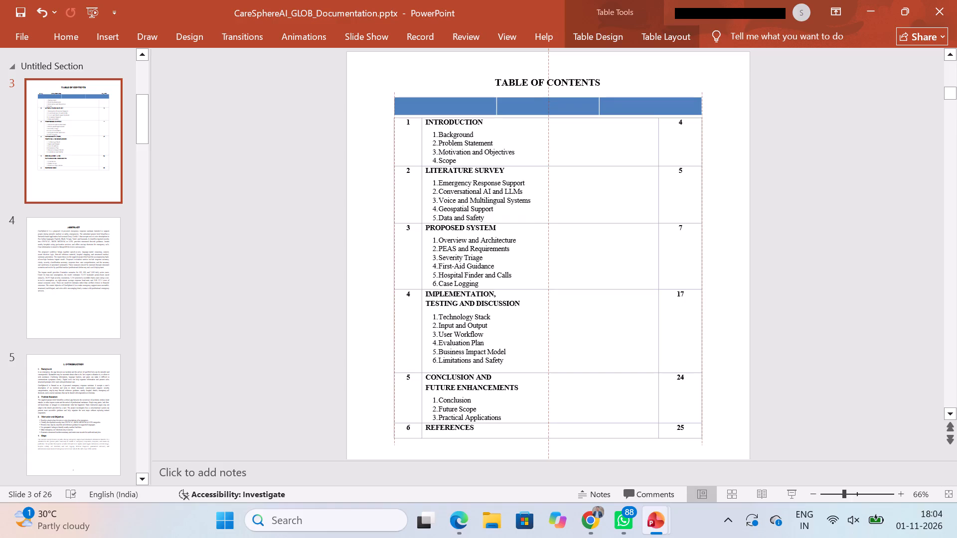
left_click_drag(533, 100, 533, 102)
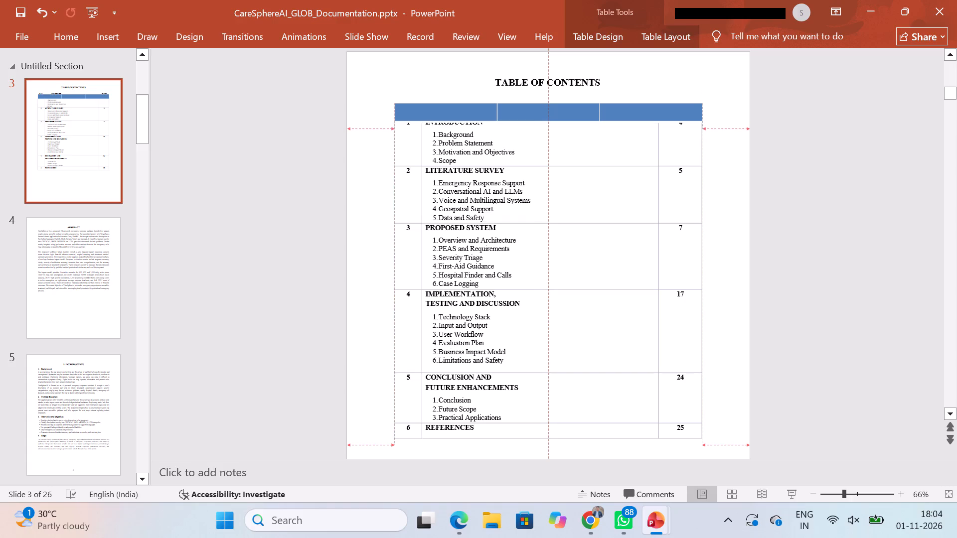
left_click_drag(533, 102, 534, 102)
left_click_drag(534, 102, 534, 103)
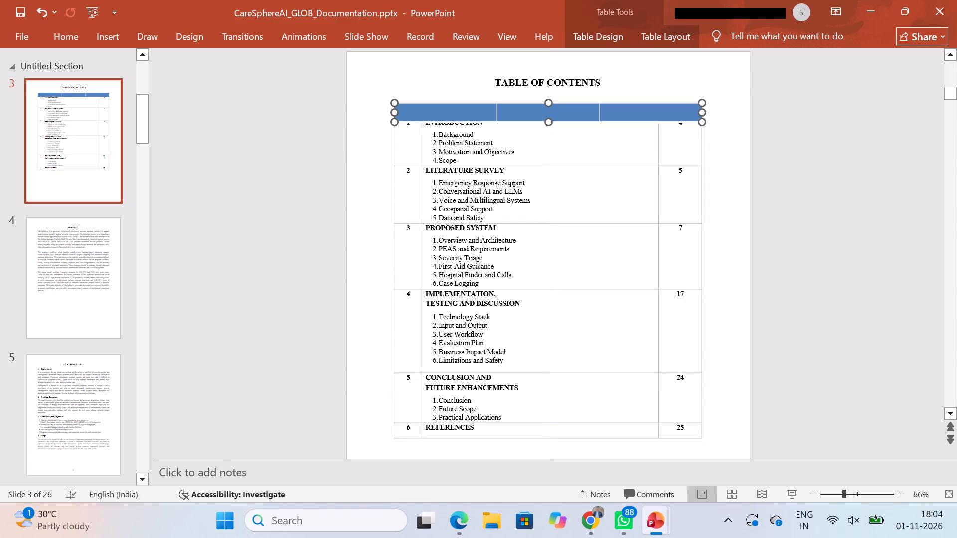
left_click(534, 103)
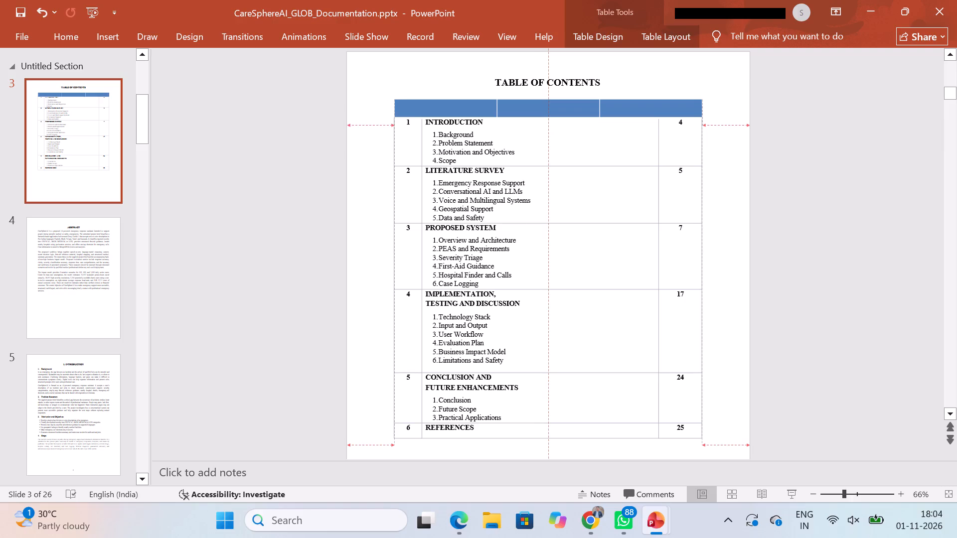
left_click(536, 101)
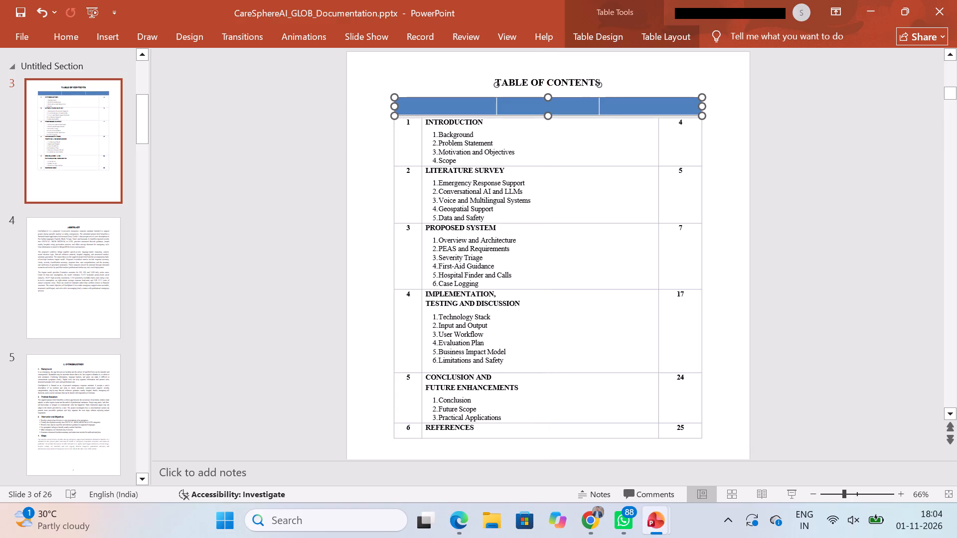
left_click(380, 190)
left_click(380, 190)
left_click(549, 114)
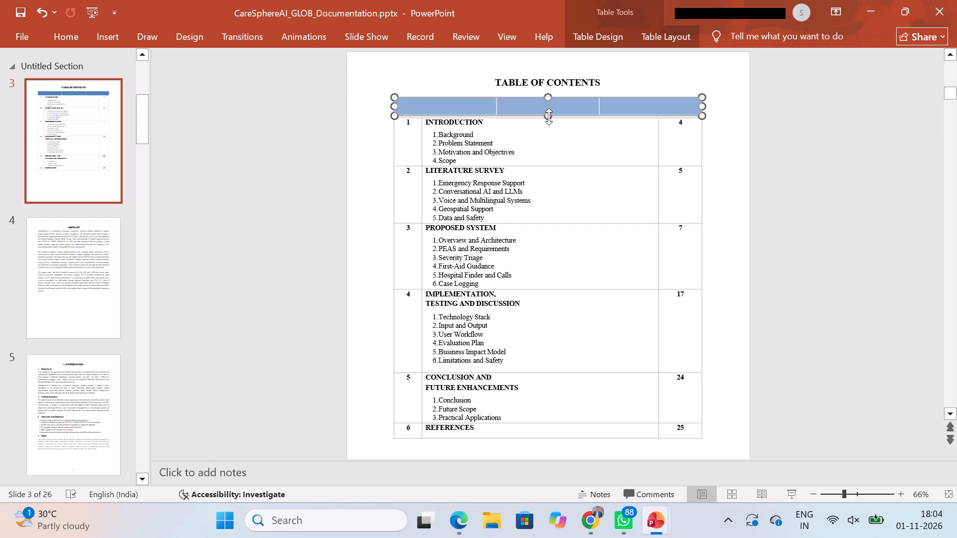
left_click(549, 117)
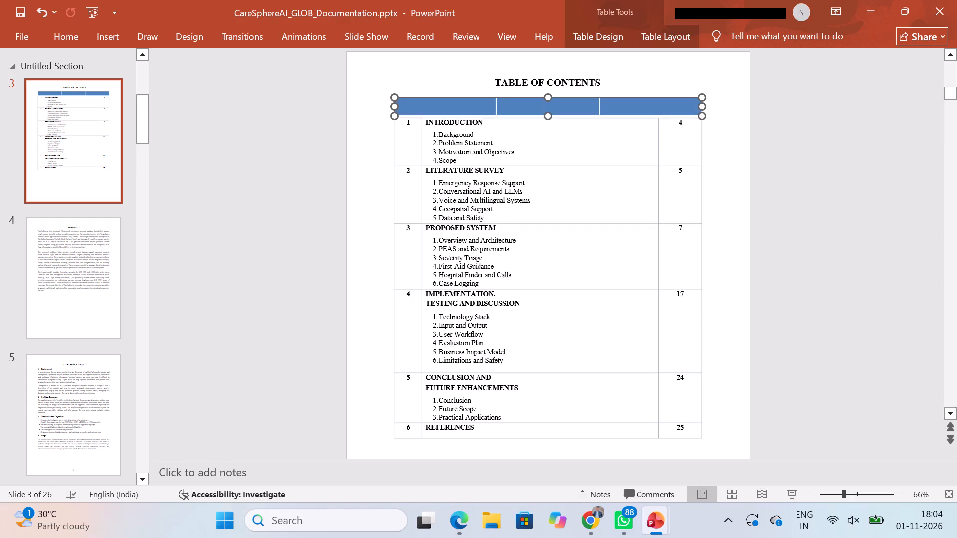
left_click(394, 130)
left_click(381, 126)
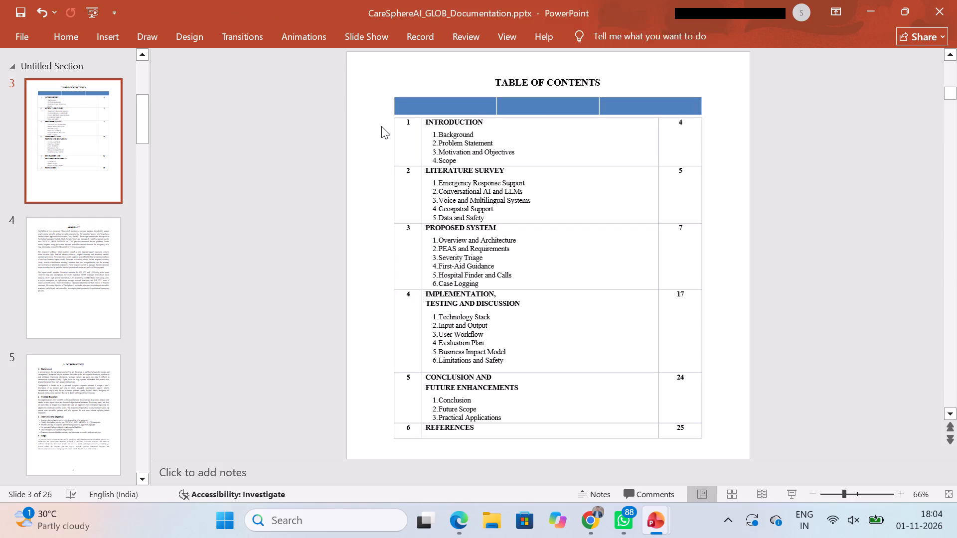
Stretch the contents table slightly upward so its INTRODUCTION row meets the bottom edge of the one-row table.
left_click(402, 132)
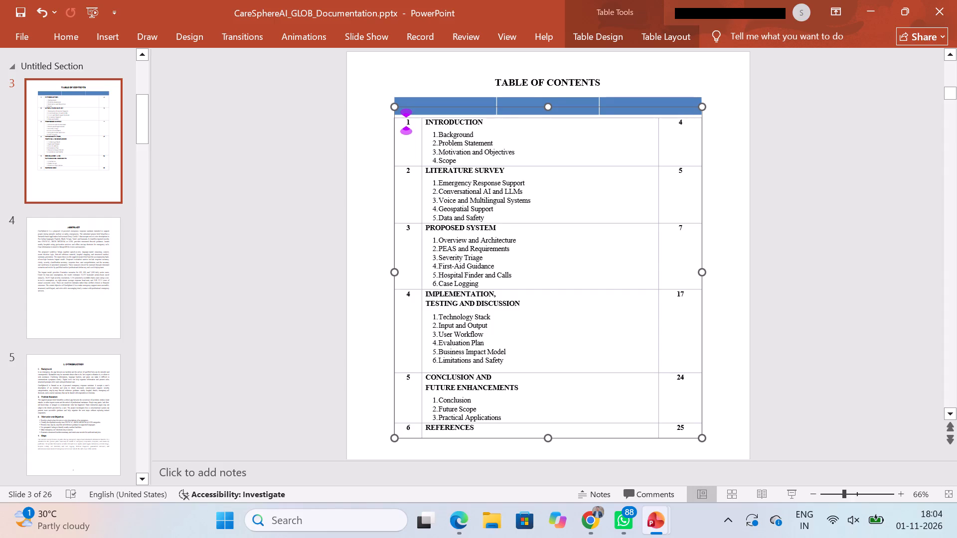
left_click(548, 106)
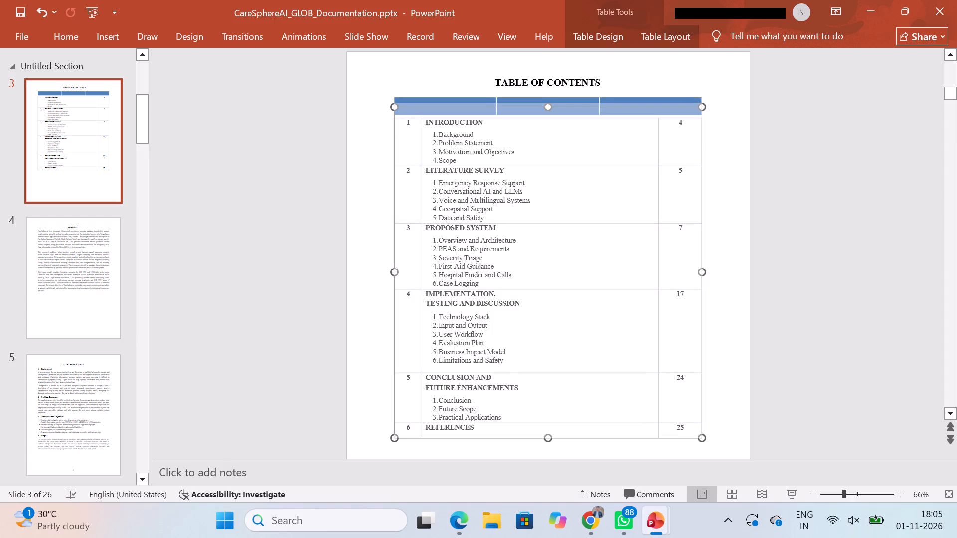
left_click_drag(547, 106, 549, 100)
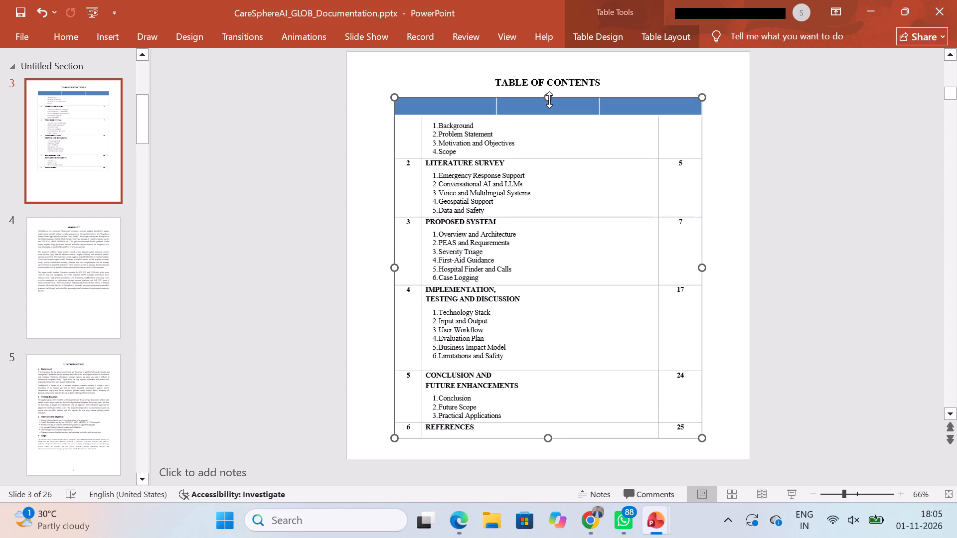
left_click_drag(549, 100, 549, 104)
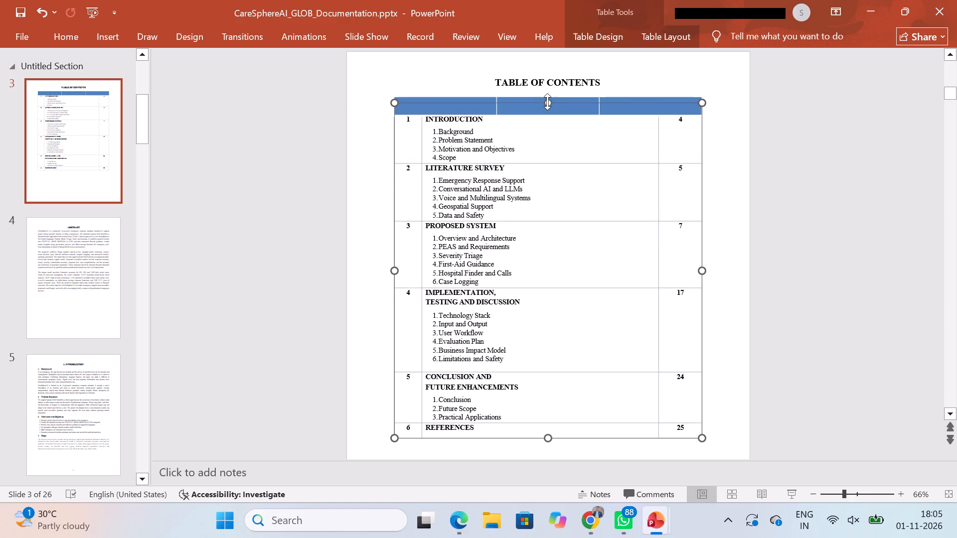
left_click(379, 173)
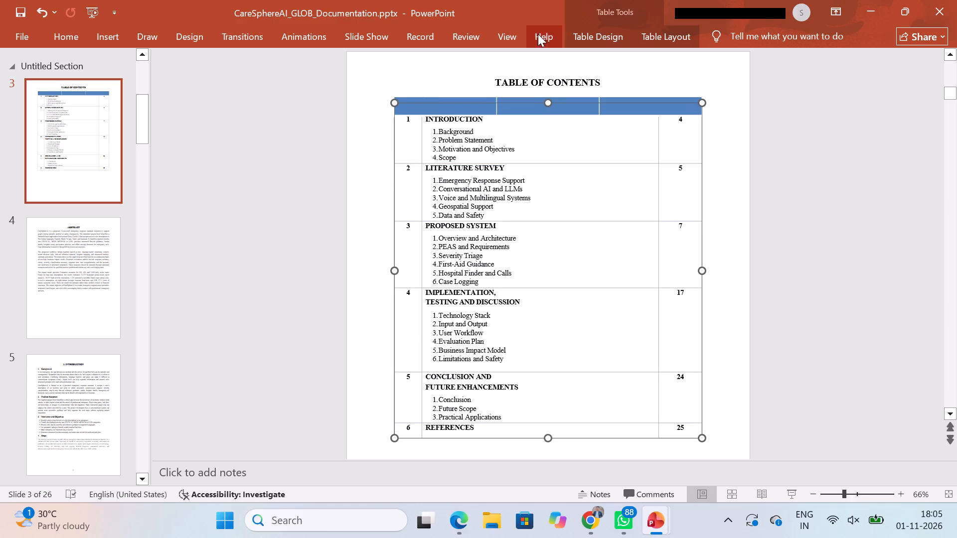
Enter "S. No" as the heading in the first cell of the one-row table above the contents table.
left_click(454, 97)
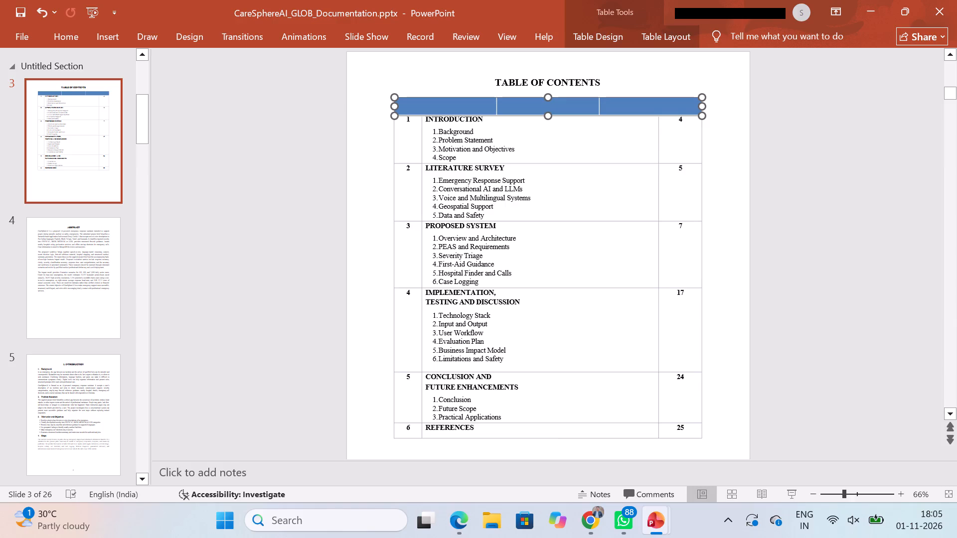
left_click(445, 107)
key("s")
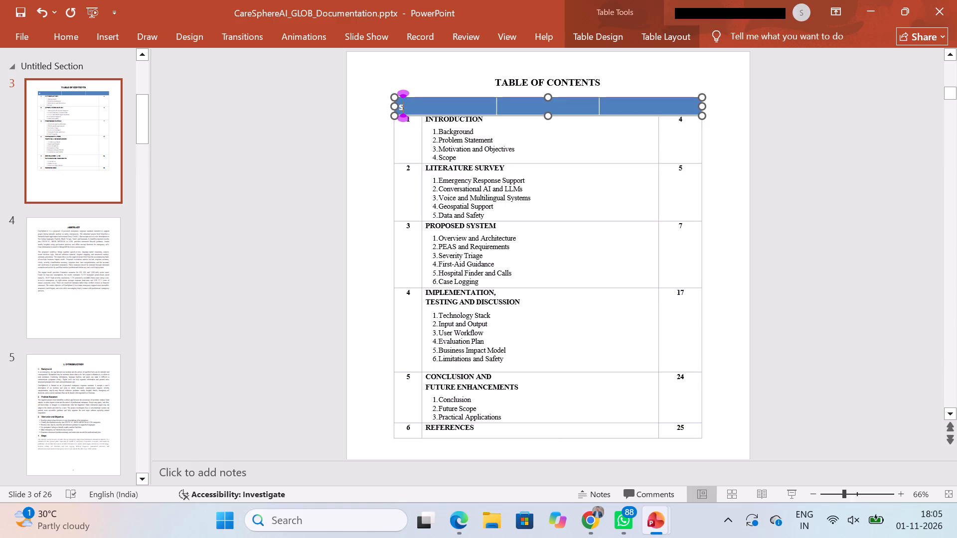
key("period")
key("space")
type("NO")
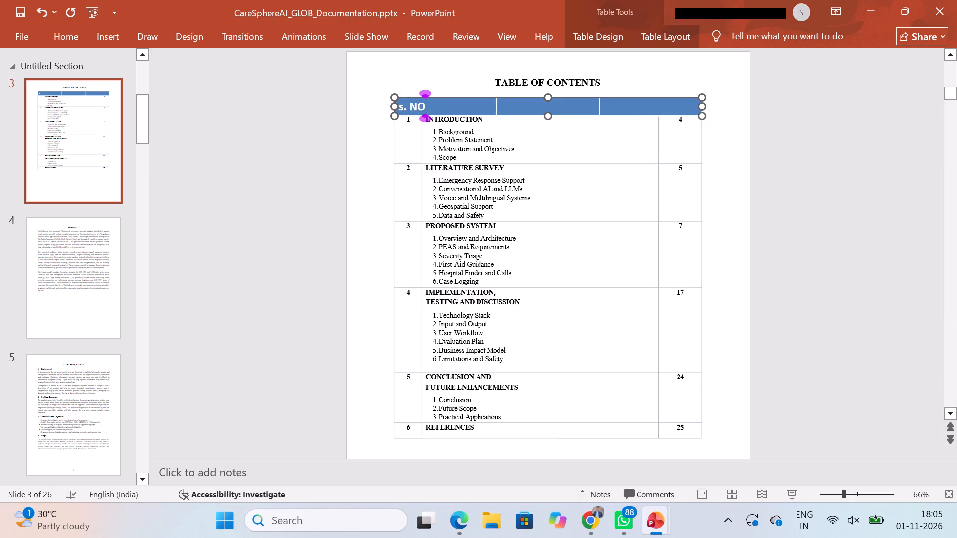
key("BackSpace")
key("BackSpace")
key("BackSpace")
key("BackSpace")
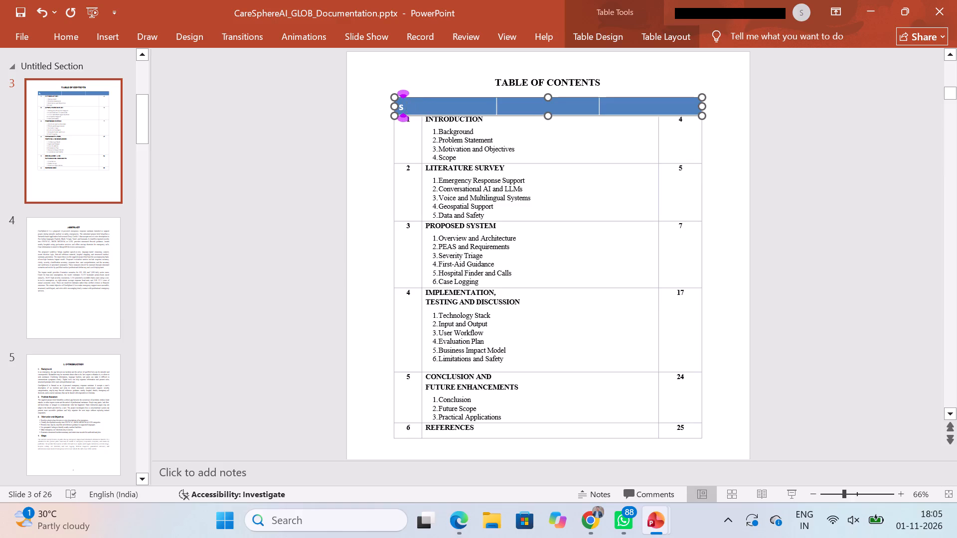
key("BackSpace")
key("shift+s")
type(". No")
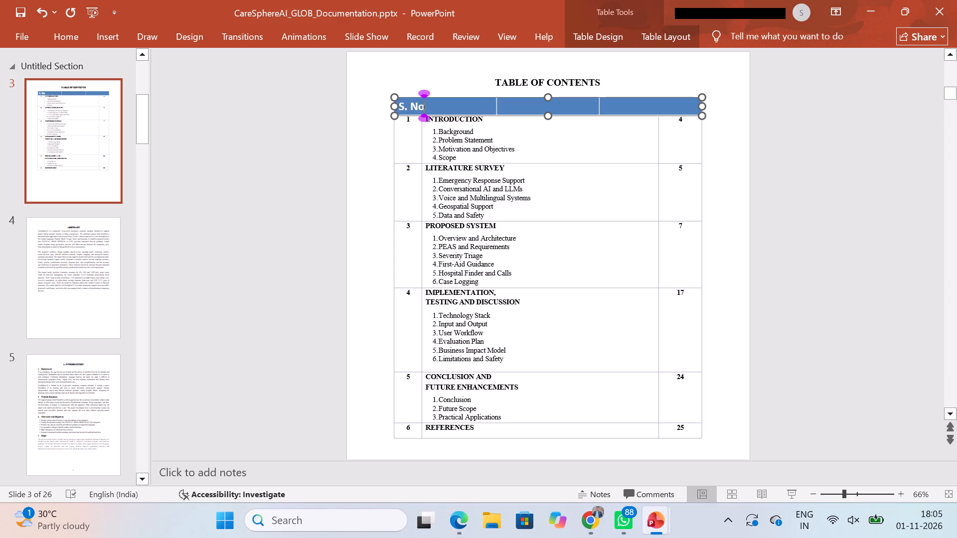
Lower the row border between LITERATURE SURVEY and PROPOSED SYSTEM slightly, making the LITERATURE SURVEY row a little taller.
left_click_drag(497, 226, 501, 231)
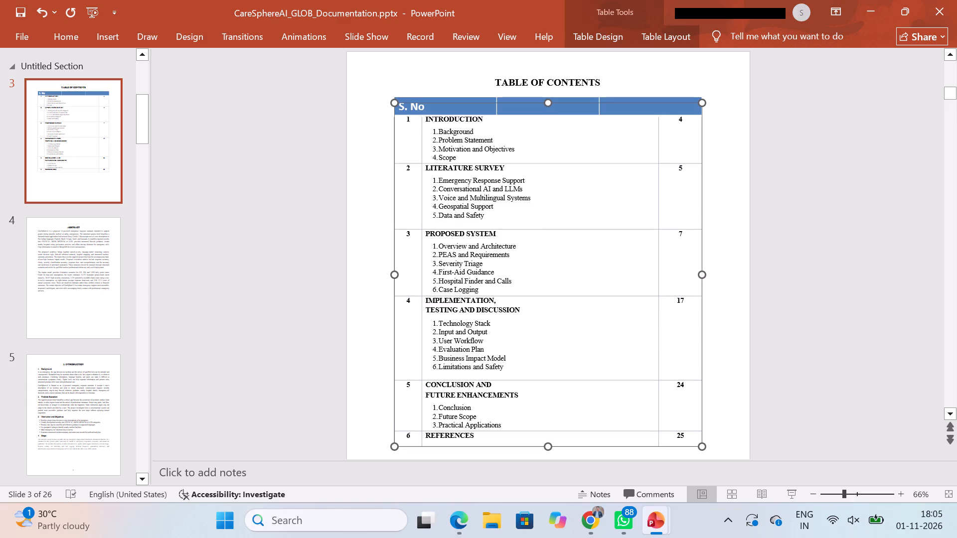
left_click_drag(501, 232, 501, 226)
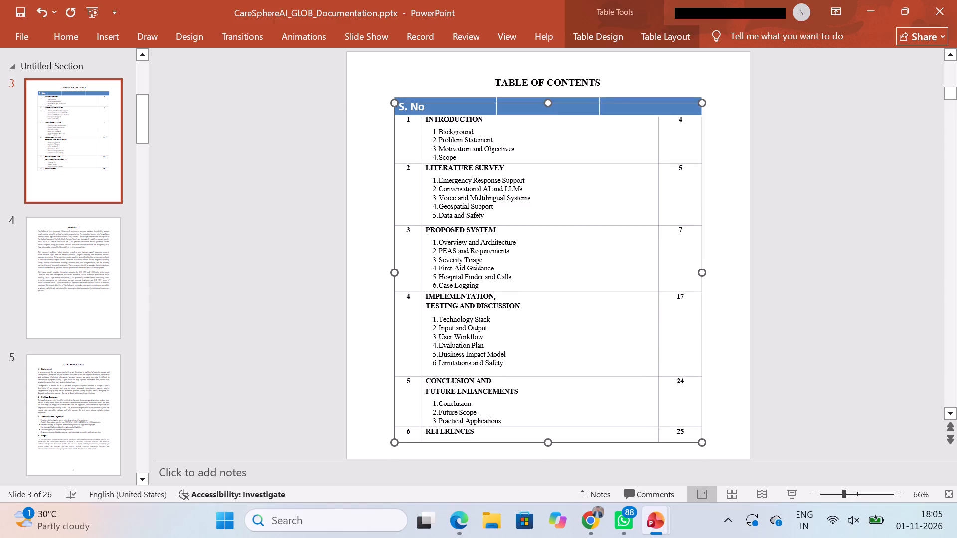
Check the PROPOSED SYSTEM heading's font size and set the "S. No" header text to the matching size 11.
left_click_drag(497, 234, 469, 236)
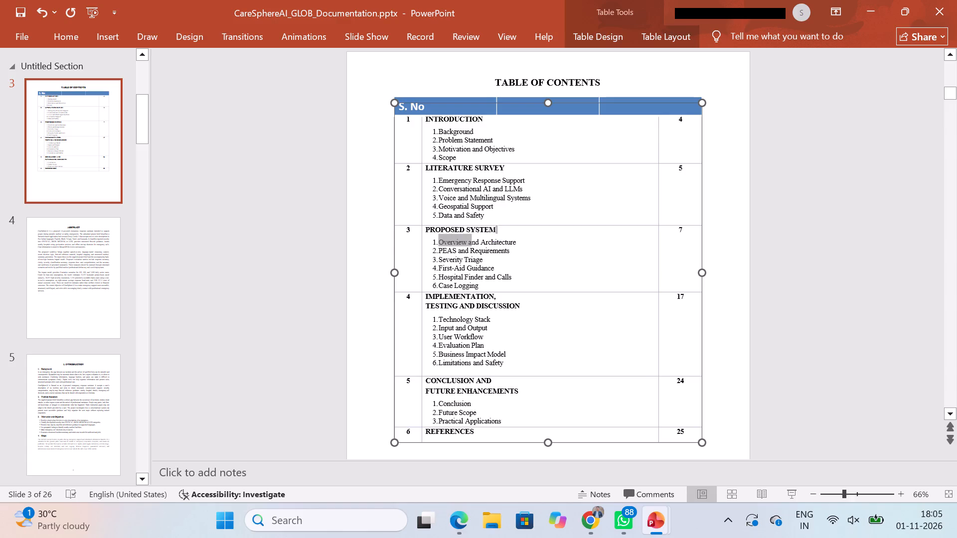
left_click_drag(469, 236, 427, 233)
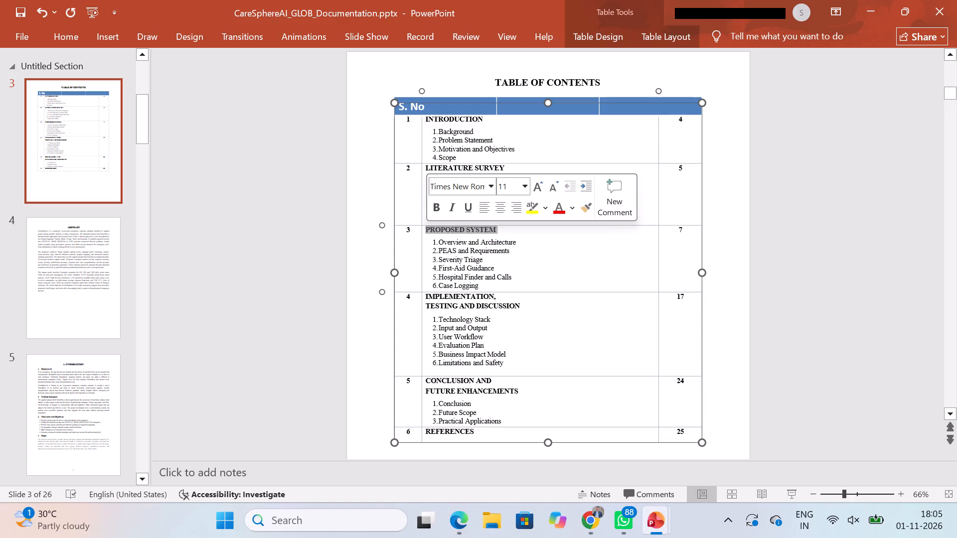
left_click(427, 233)
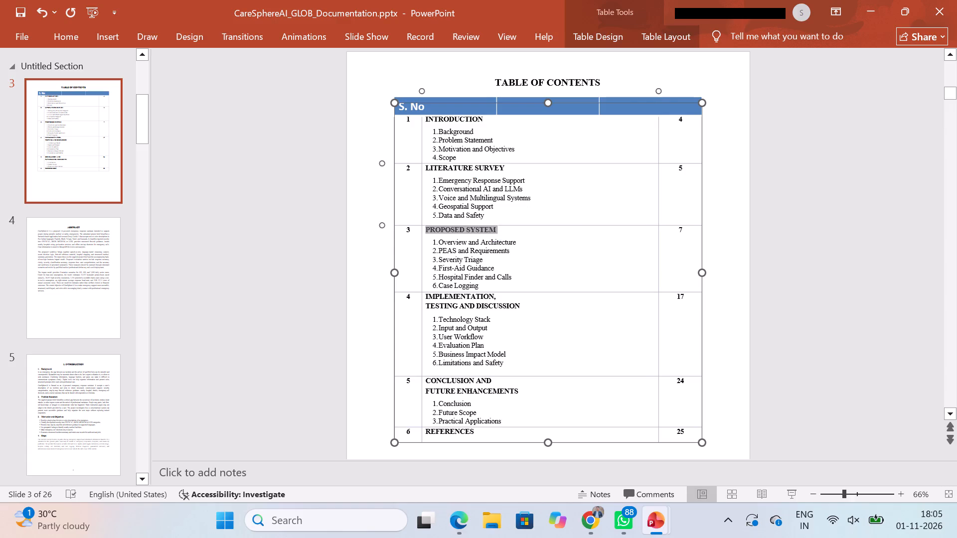
left_click_drag(425, 109, 397, 109)
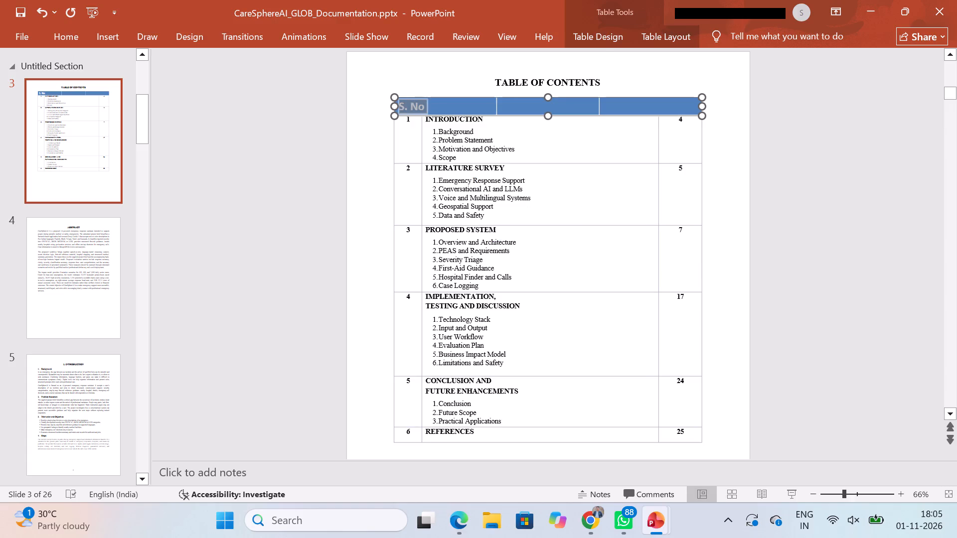
left_click_drag(397, 109, 398, 109)
left_click(495, 62)
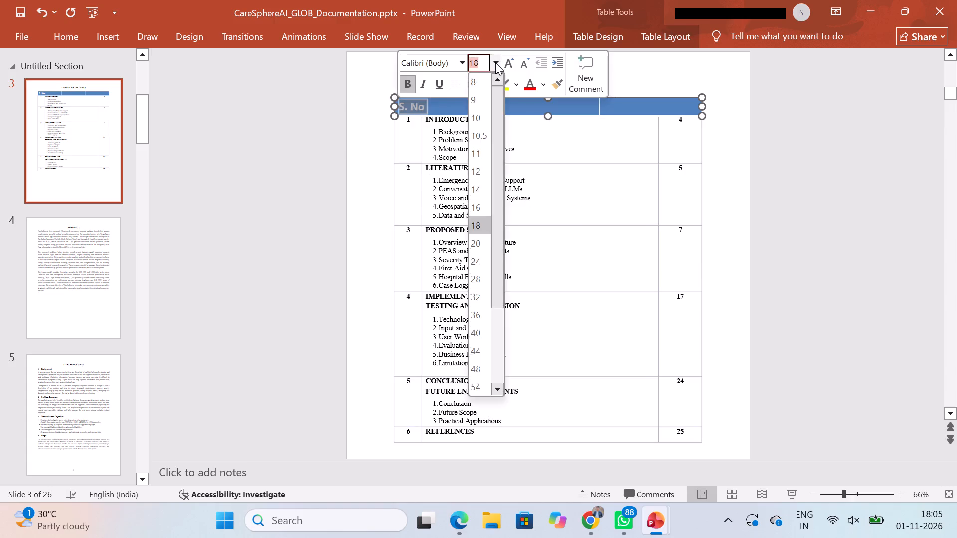
left_click(479, 152)
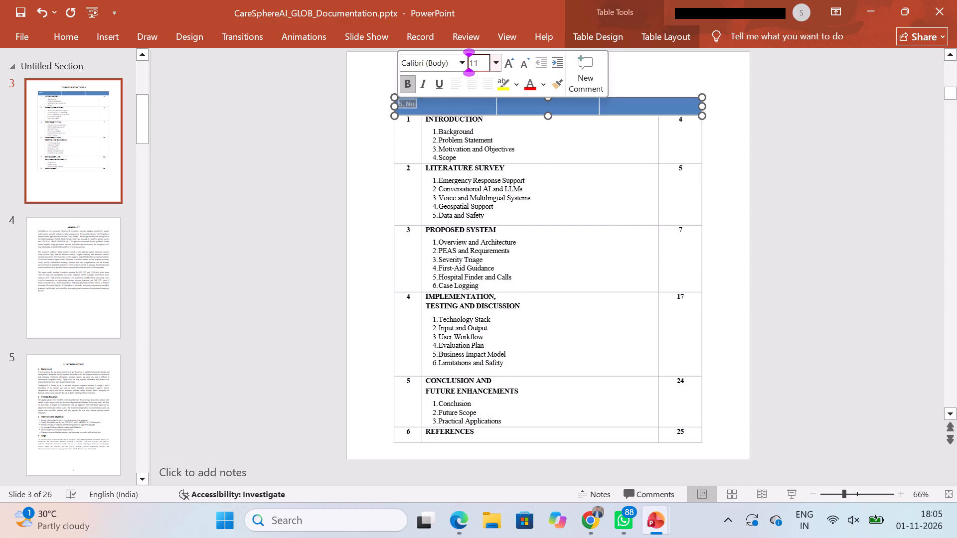
Narrow the header row's "S. No" column so its divider lines up with the serial-number column of the contents table.
left_click(515, 106)
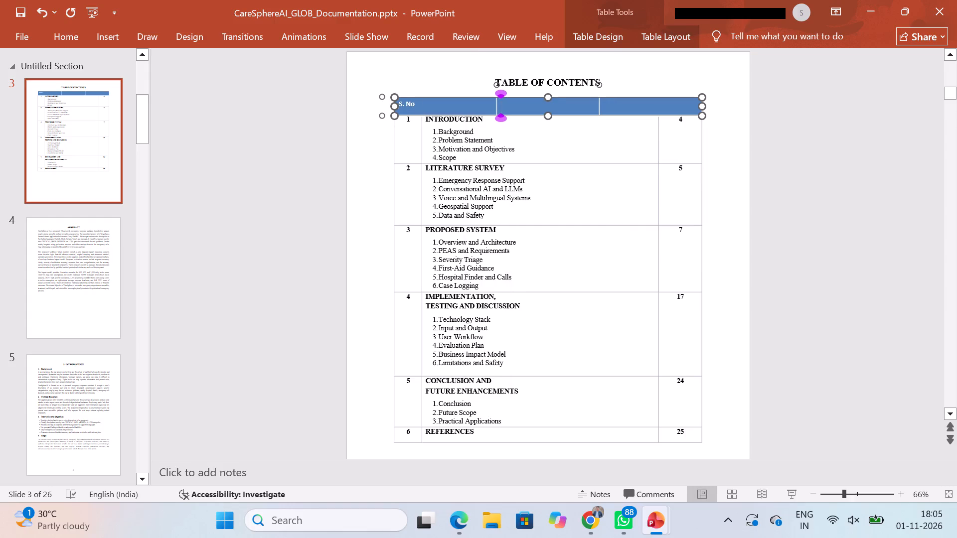
left_click_drag(502, 106, 429, 108)
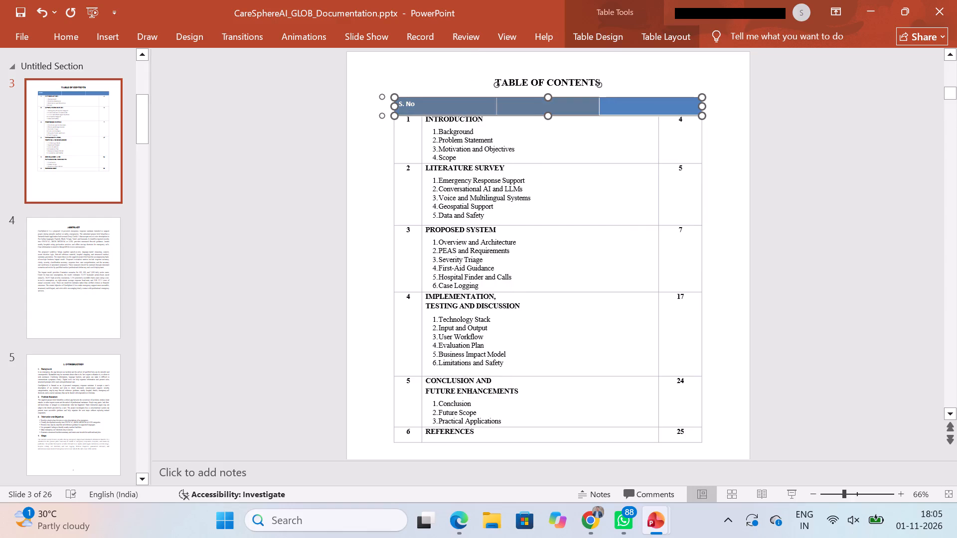
left_click(520, 108)
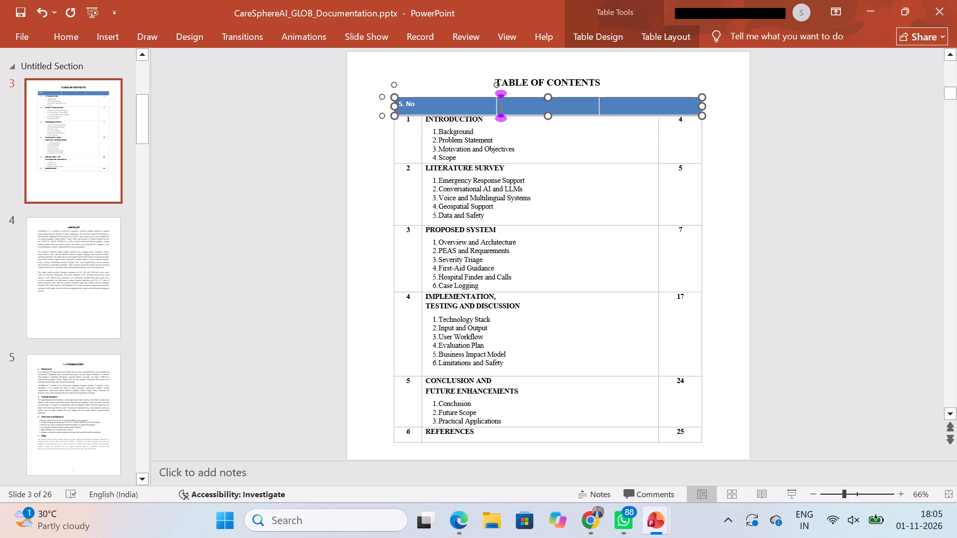
left_click_drag(493, 105, 422, 106)
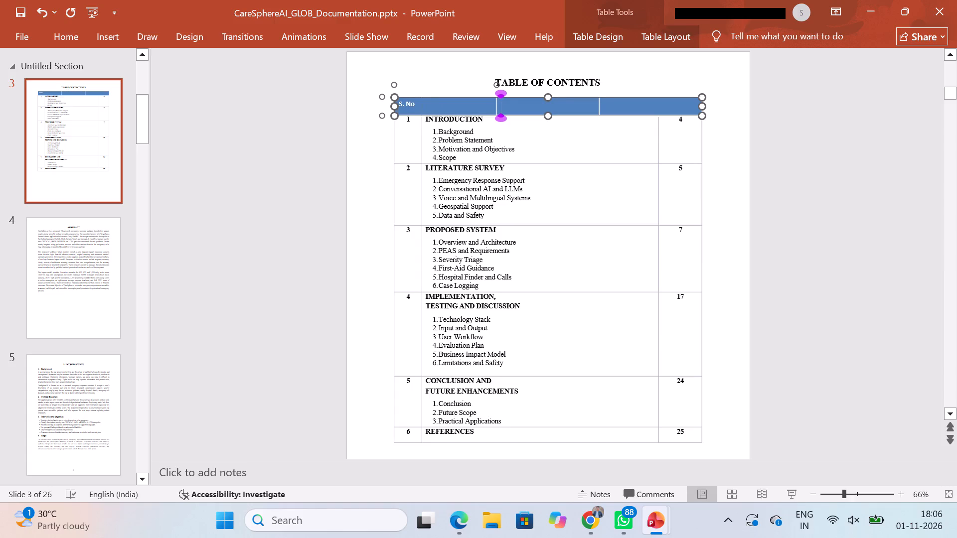
left_click_drag(422, 106, 422, 107)
left_click(422, 107)
Enter "Title" as the heading in the middle cell of the header row.
key("t")
key("BackSpace")
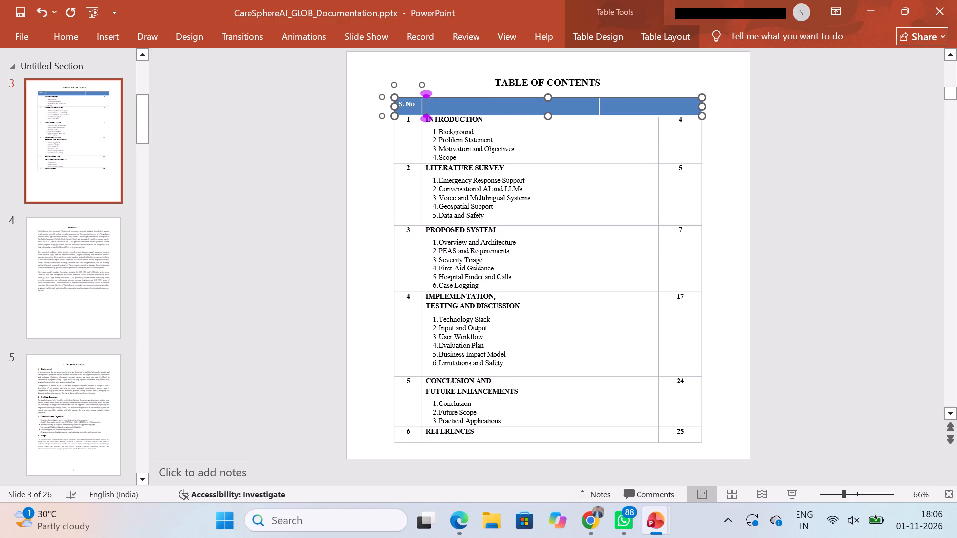
type("Title")
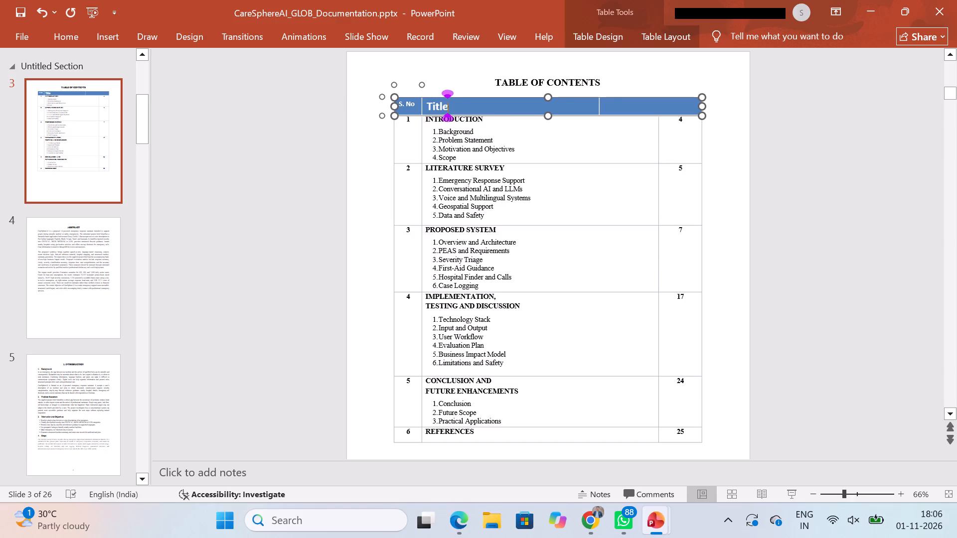
Shift the "Title" heading towards the centre of its cell by adding leading spaces.
key("Left")
key("Left")
key("Left")
key("Left")
key("Left")
key("space")
key("space")
key("space")
key("space")
key("space")
key("space")
key("space")
key("space")
key("space")
key("space")
key("space")
key("space")
key("space")
key("space")
key("space")
key("space")
key("space")
key("space")
key("space")
key("space")
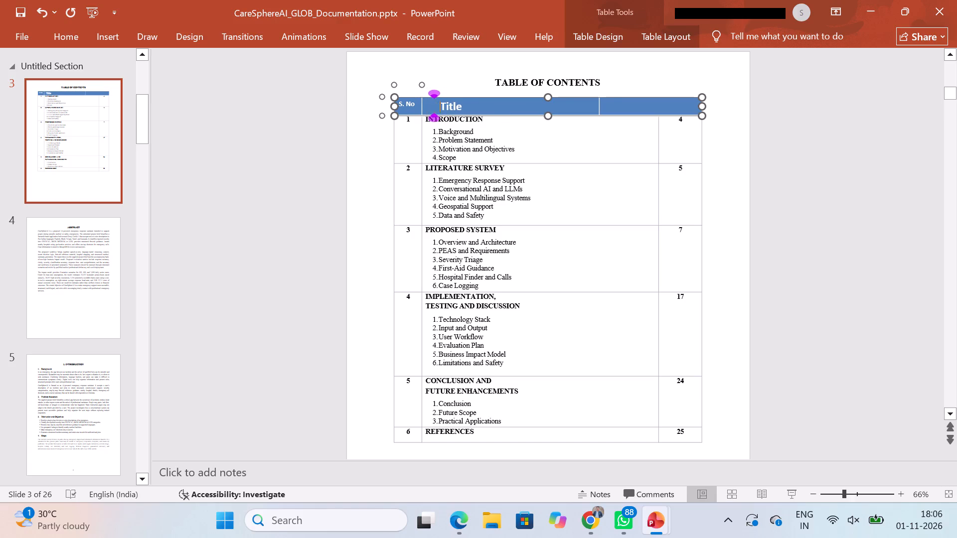
key("space")
key("space")
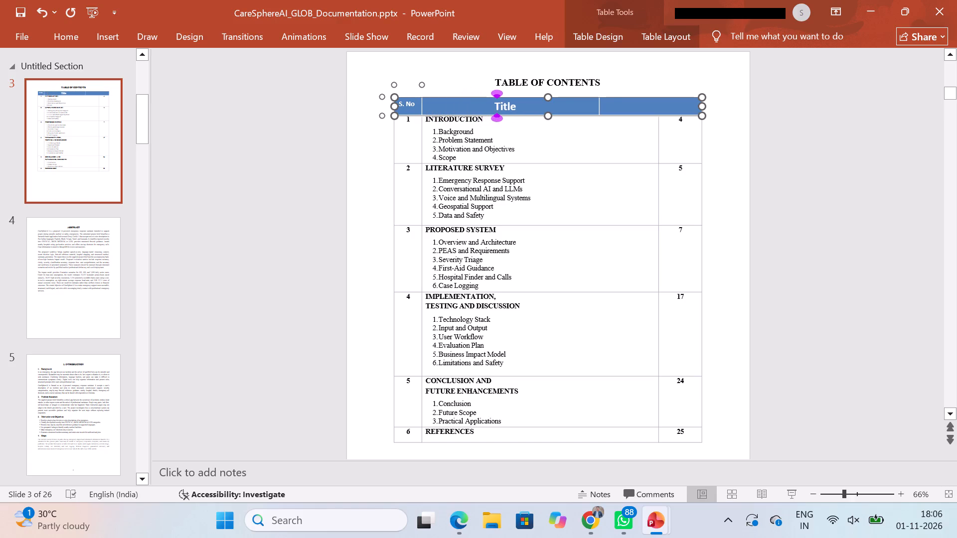
key("space")
key("space")
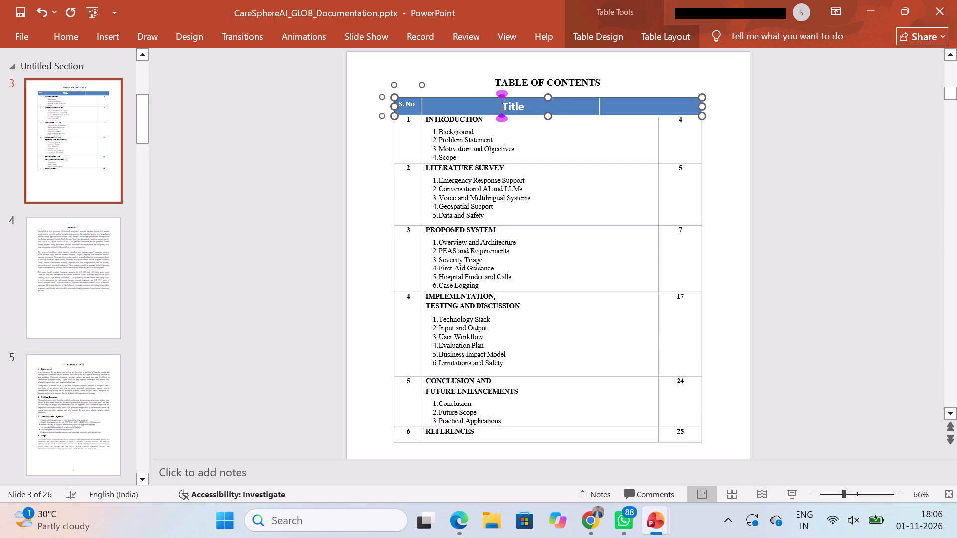
Widen the header row's "Title" column so its divider lines up with the page-number column of the contents table.
left_click_drag(598, 106, 599, 106)
left_click_drag(599, 106, 656, 109)
left_click_drag(653, 105, 659, 103)
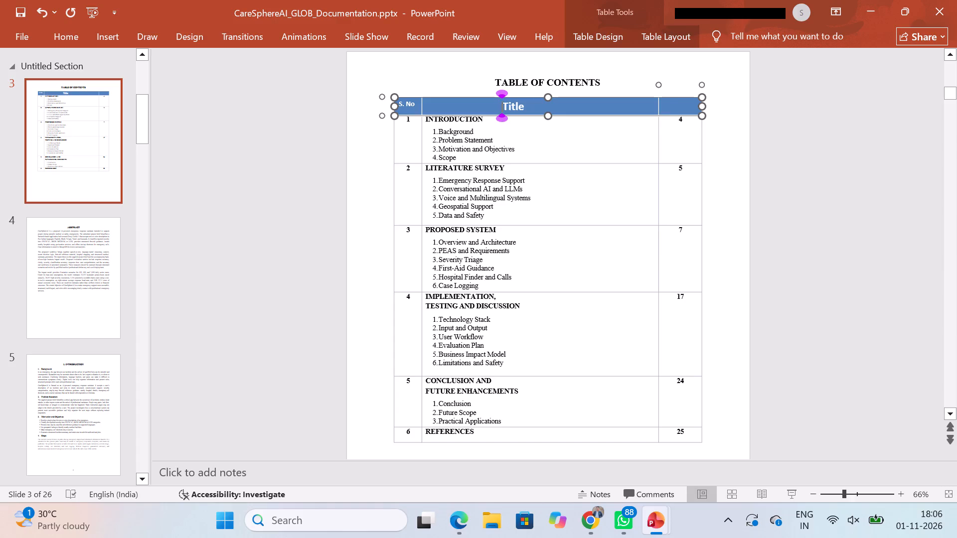
Enter "Page." as the heading in the last cell of the header row, keeping it on one line.
left_click(675, 105)
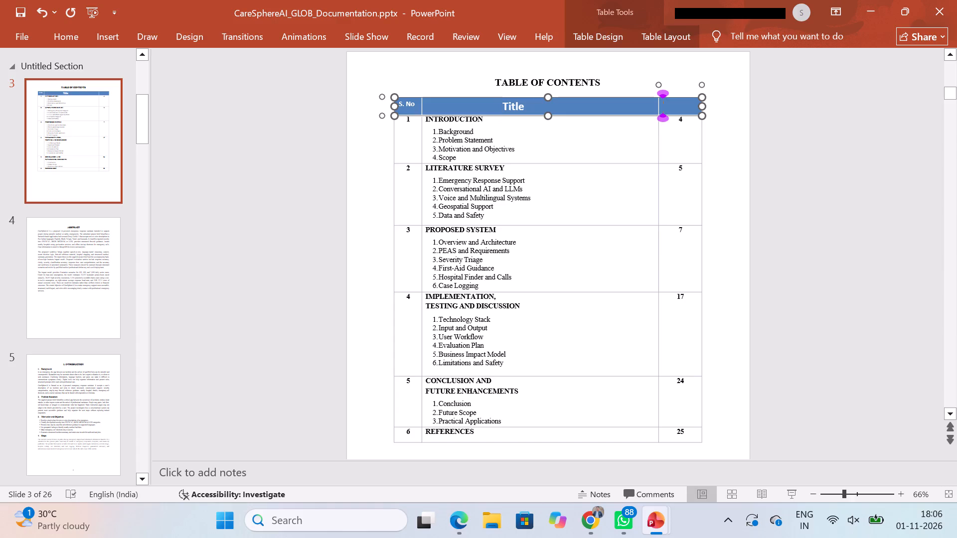
key("shift+p")
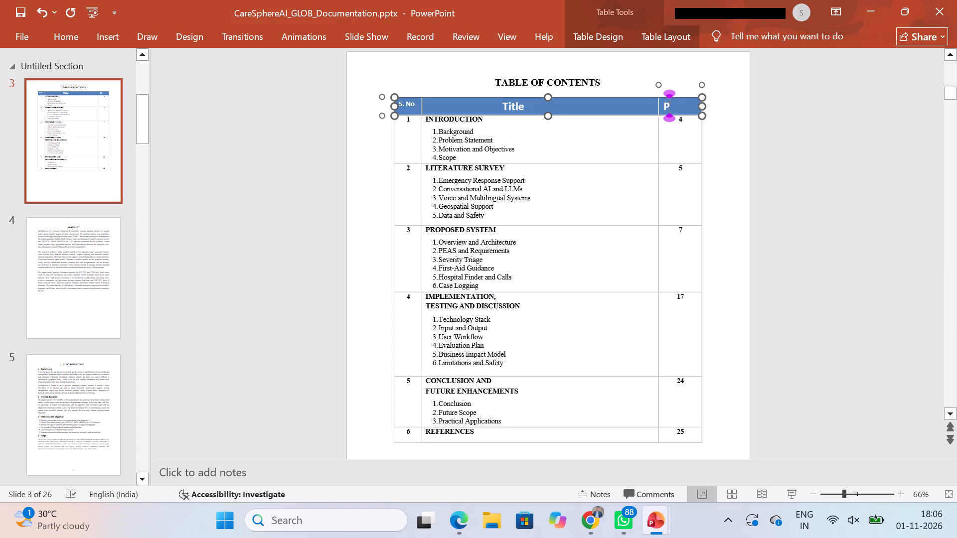
key("a")
type("ge.")
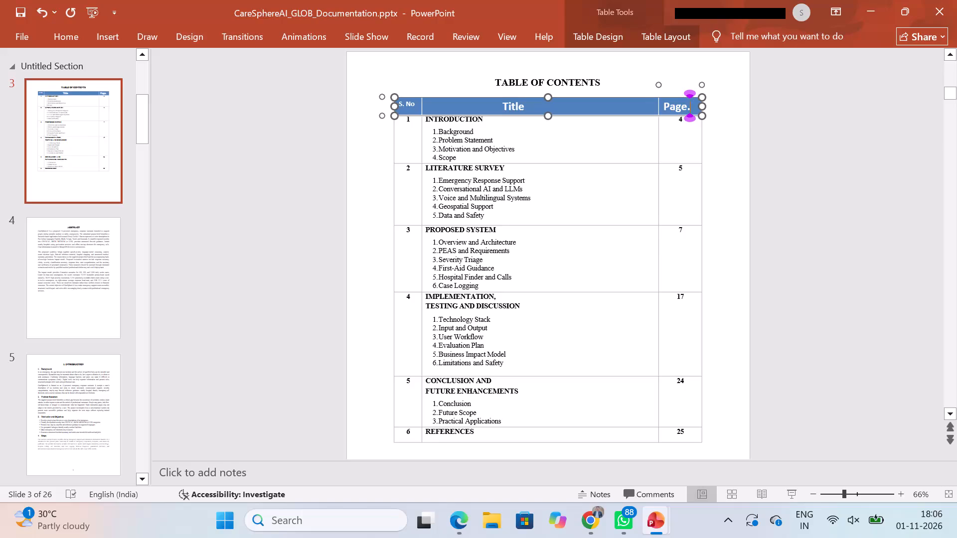
key("space")
key("shift+n")
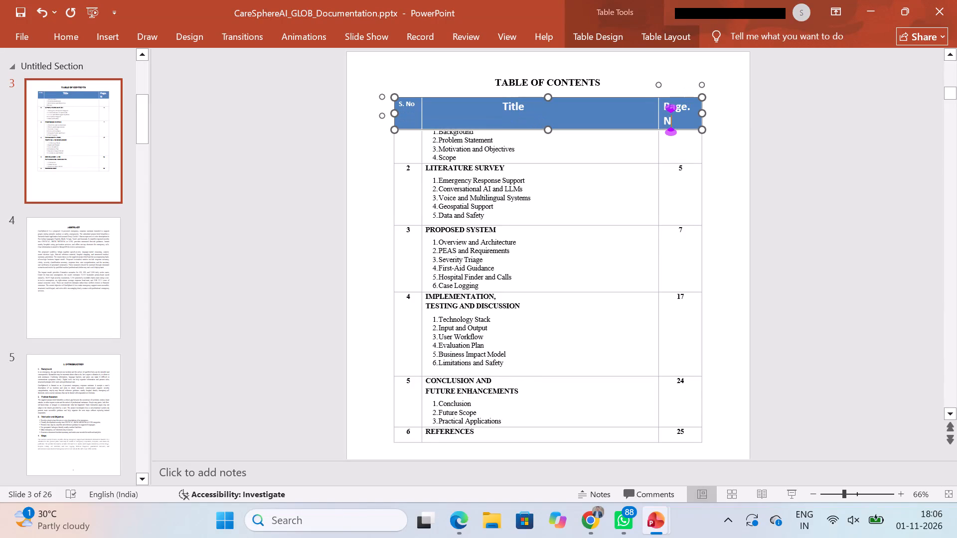
key("BackSpace")
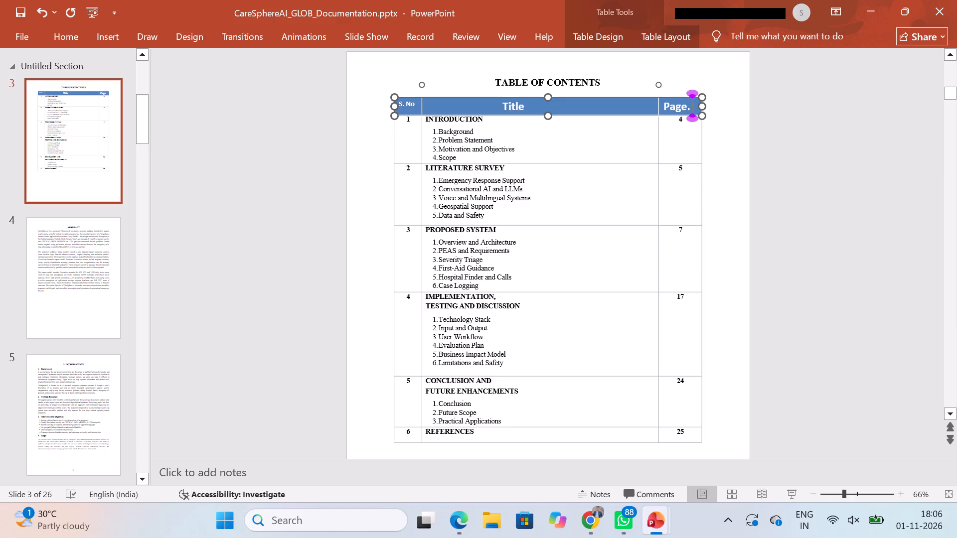
Widen the page-number column in both the header row and the contents table so their dividers line up.
left_click_drag(657, 123, 650, 124)
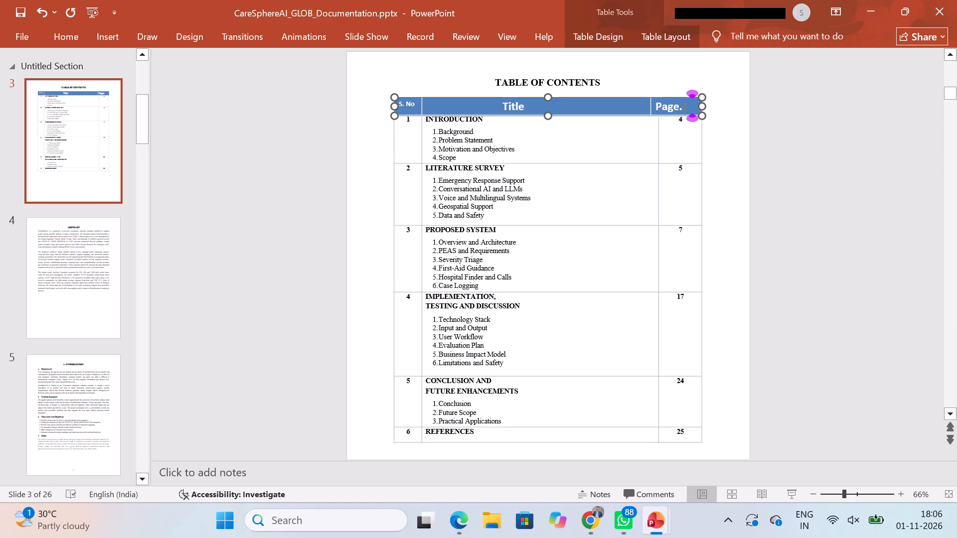
left_click(658, 139)
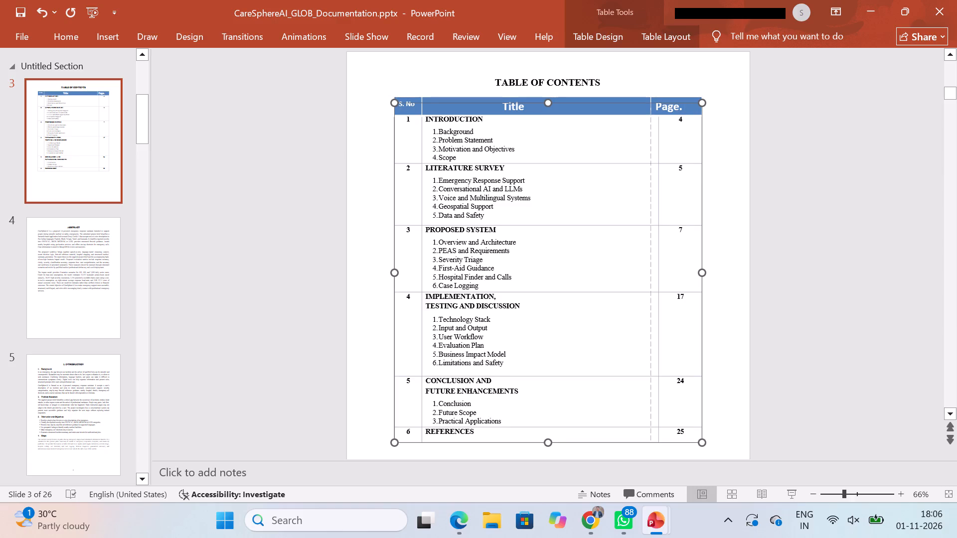
left_click(654, 139)
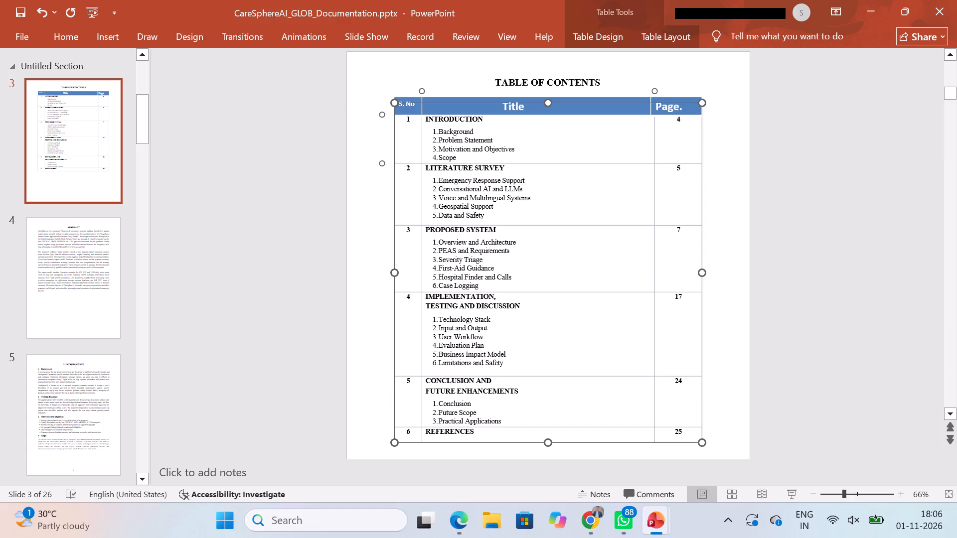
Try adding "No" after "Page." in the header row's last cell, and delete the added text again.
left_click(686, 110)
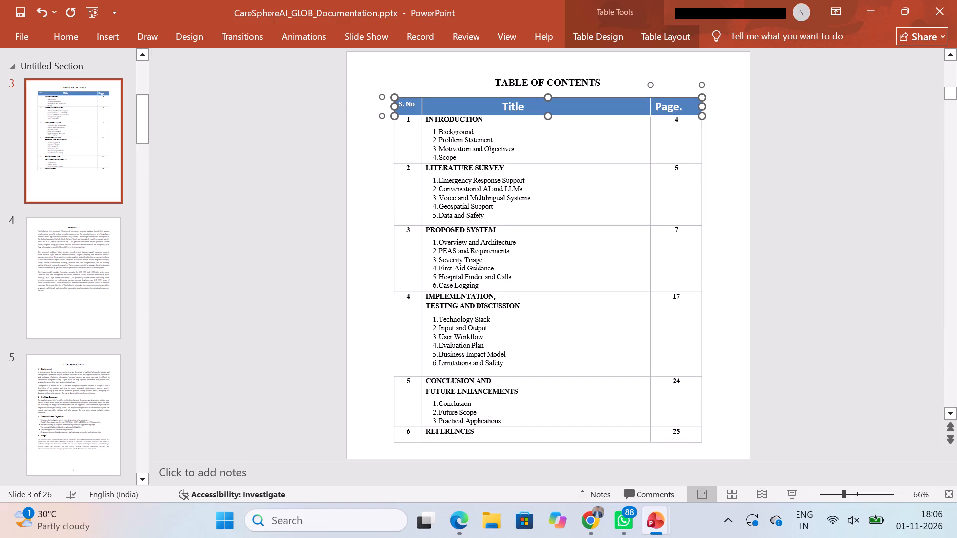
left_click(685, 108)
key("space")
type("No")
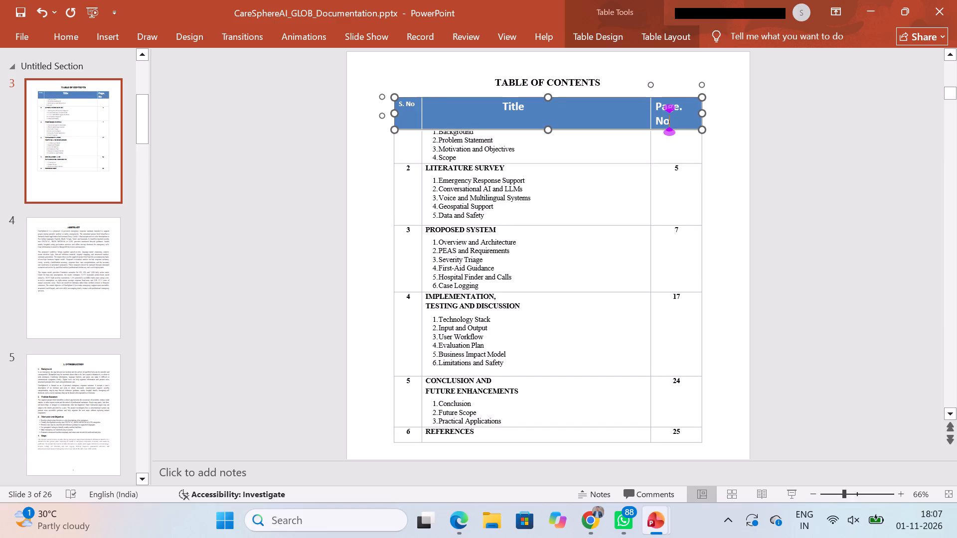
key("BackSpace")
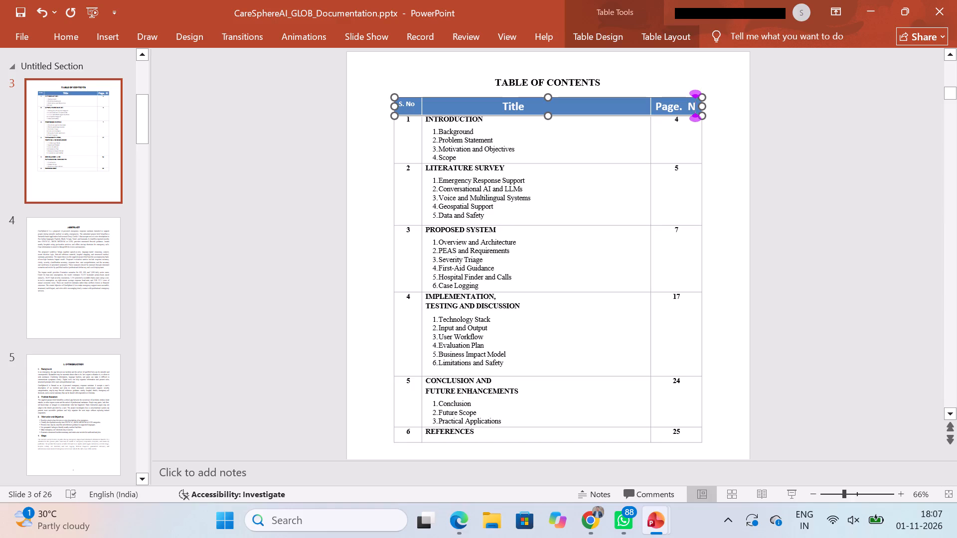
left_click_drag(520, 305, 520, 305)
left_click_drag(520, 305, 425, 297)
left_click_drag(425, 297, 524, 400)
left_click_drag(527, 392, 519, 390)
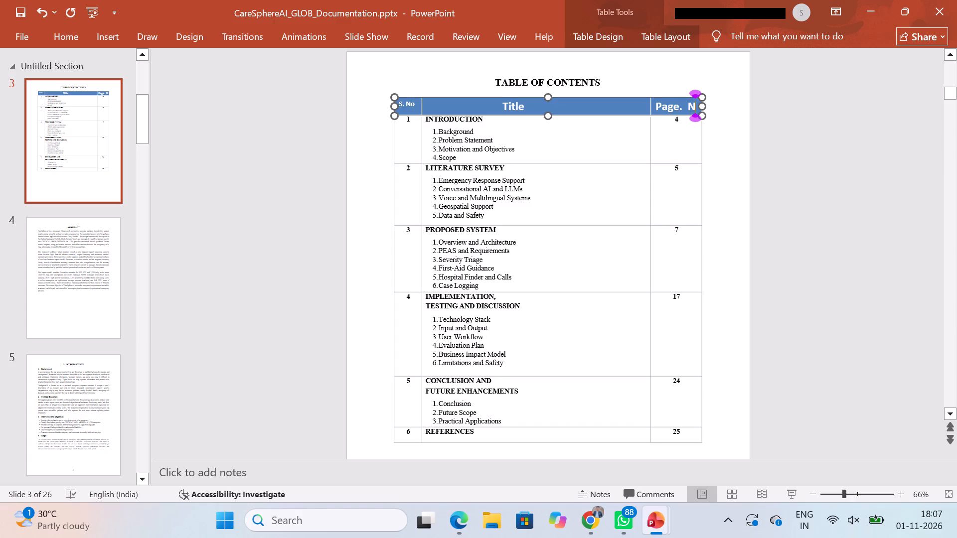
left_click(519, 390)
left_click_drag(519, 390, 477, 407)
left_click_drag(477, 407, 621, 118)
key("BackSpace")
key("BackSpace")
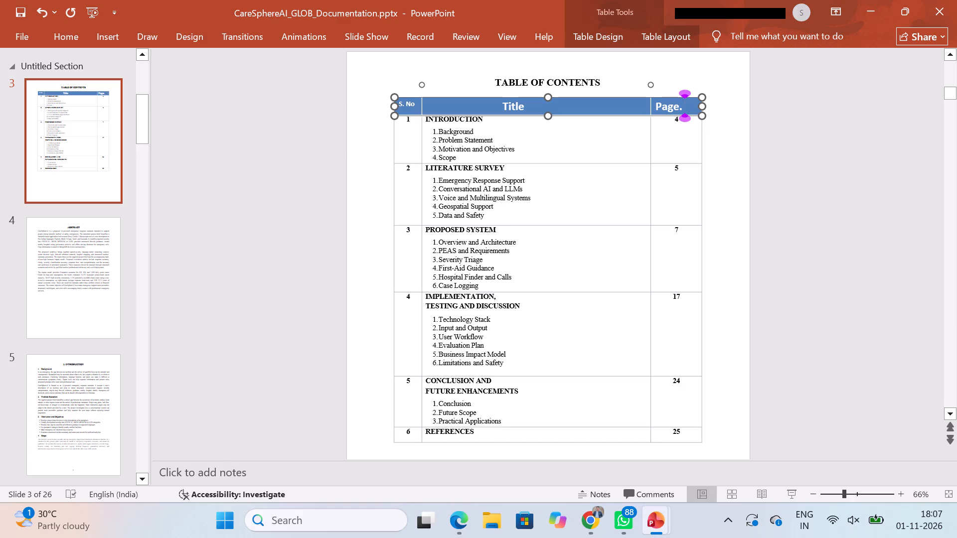
Set the "Page." heading's font size to 14.
left_click_drag(687, 107, 656, 111)
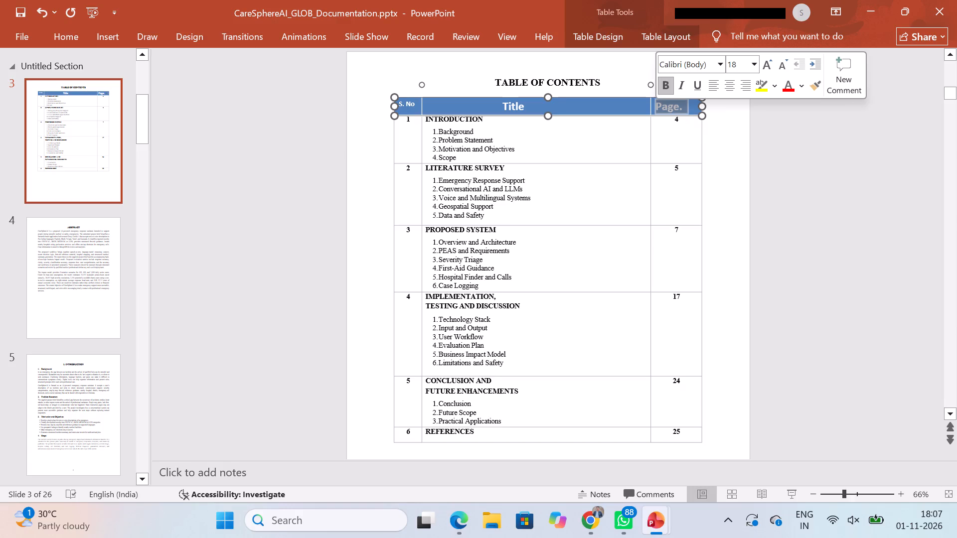
left_click(753, 65)
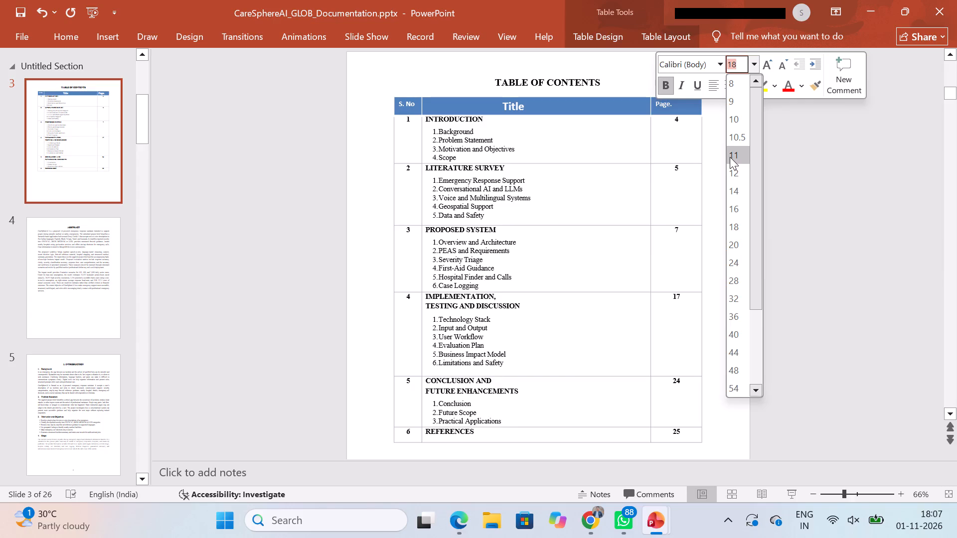
left_click(736, 188)
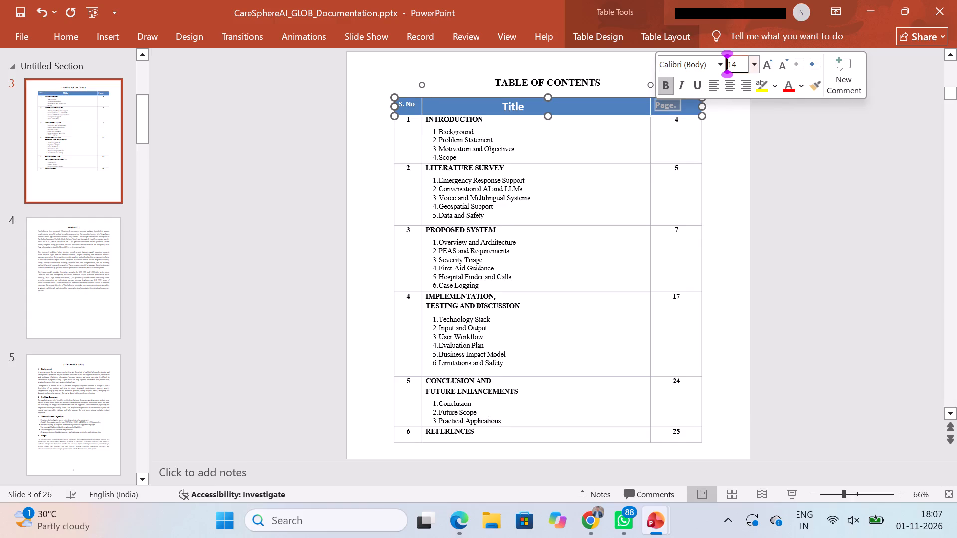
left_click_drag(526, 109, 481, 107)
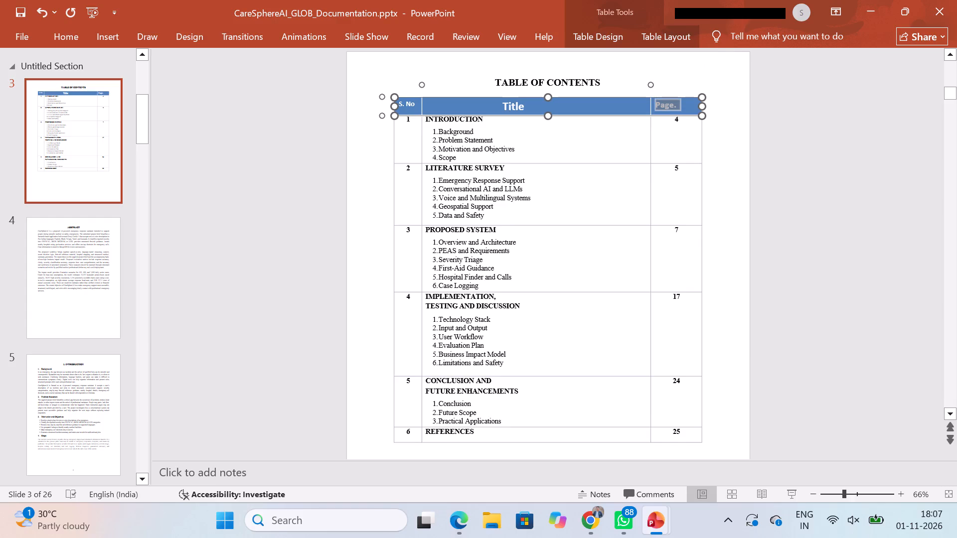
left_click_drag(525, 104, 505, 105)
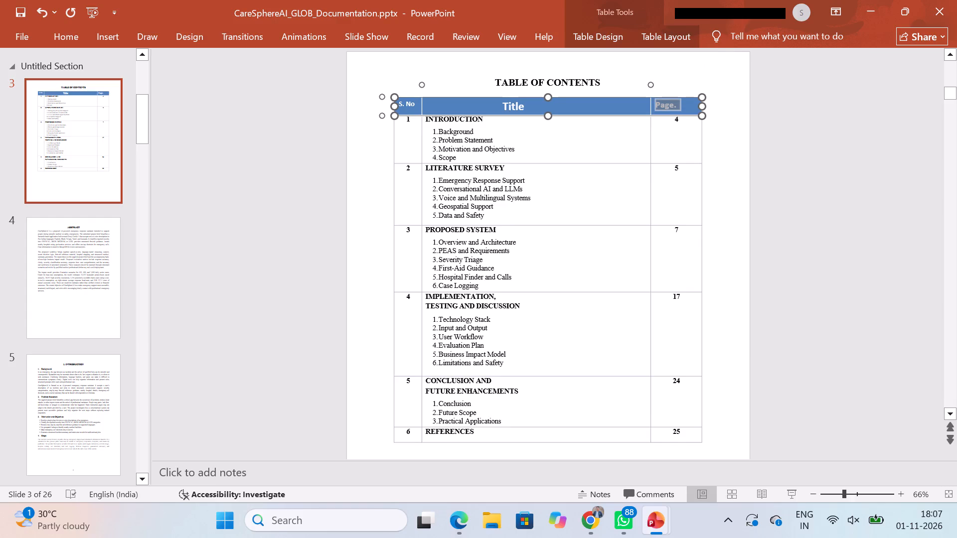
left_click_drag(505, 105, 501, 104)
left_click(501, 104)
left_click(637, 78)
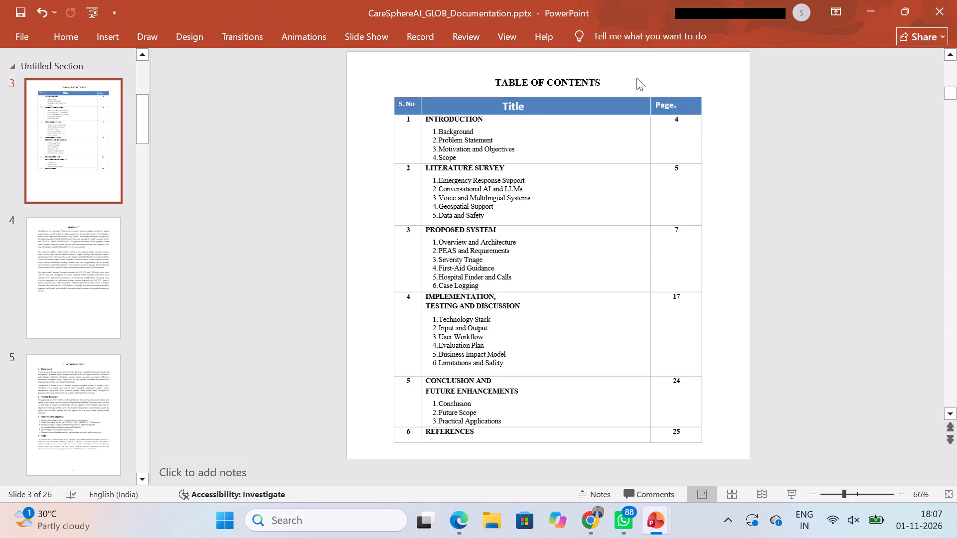
Extend the last header cell's heading to read "Page. No".
left_click(680, 108)
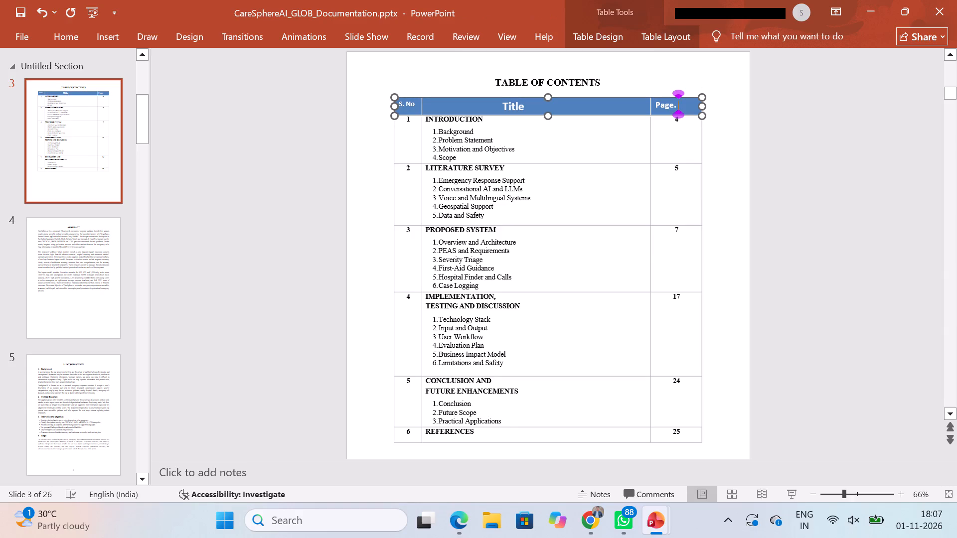
type("No")
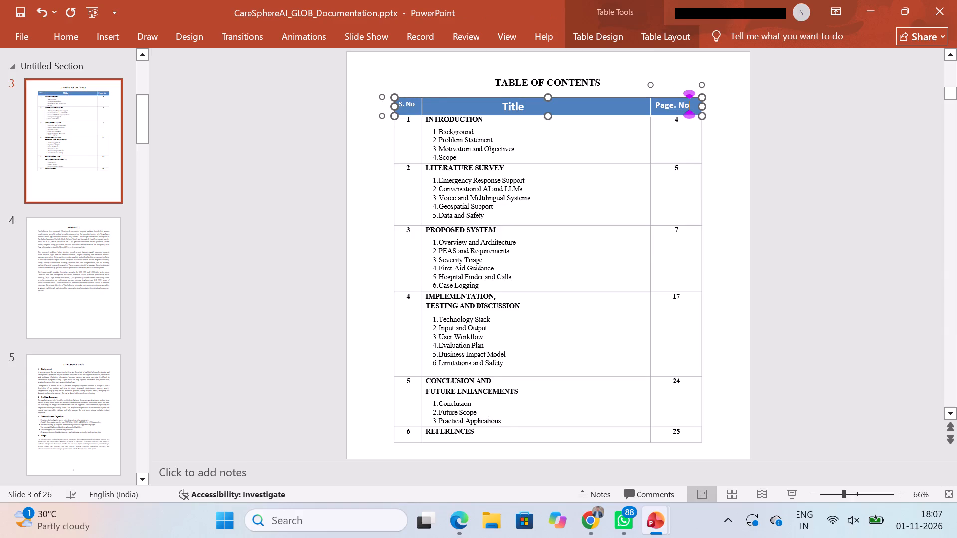
Set the font size of the "S. No" heading in the header row's first cell to 14.
left_click(410, 103)
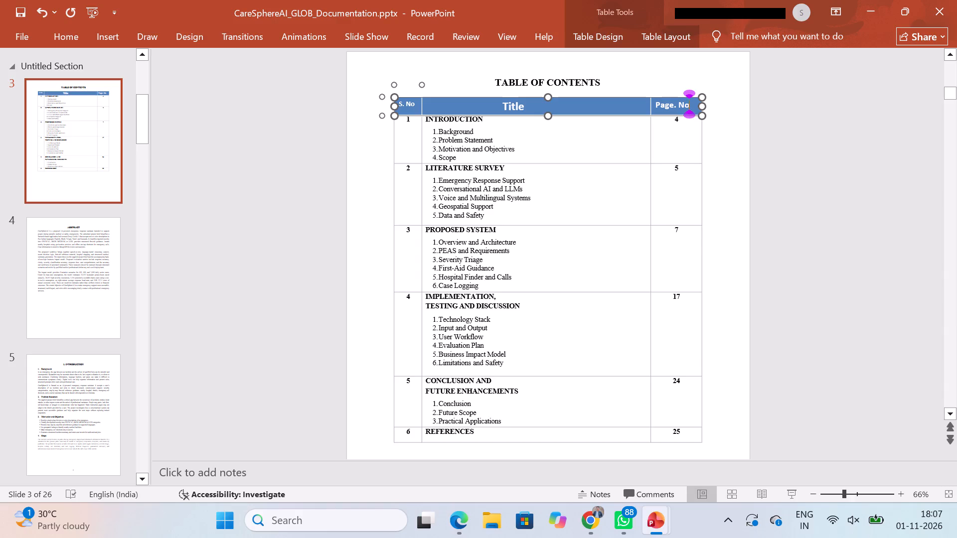
left_click(409, 107)
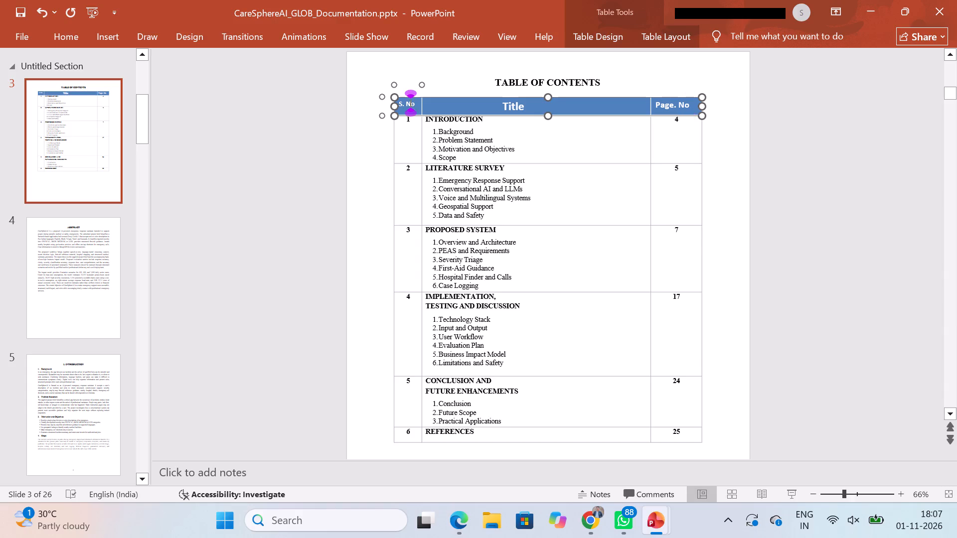
key("Right")
left_click_drag(409, 107, 400, 107)
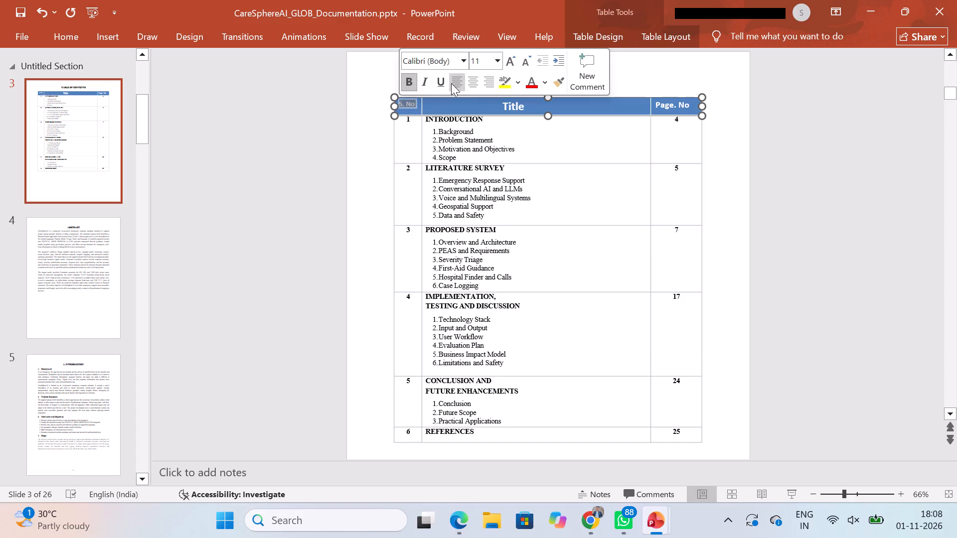
left_click(500, 55)
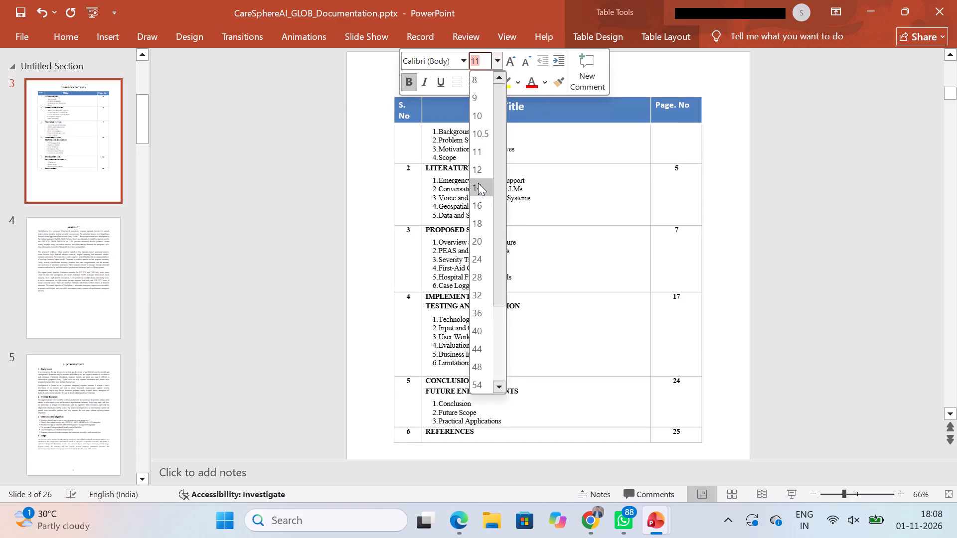
left_click(476, 185)
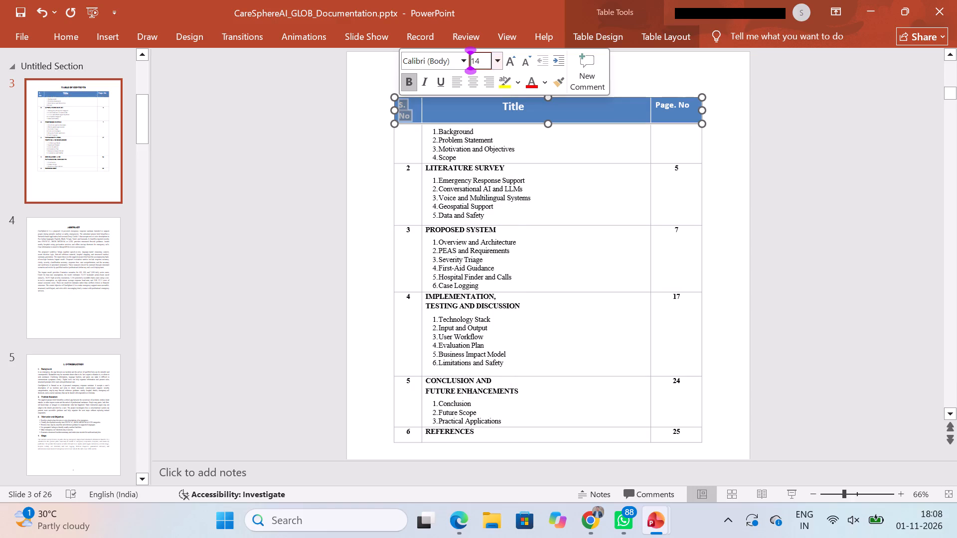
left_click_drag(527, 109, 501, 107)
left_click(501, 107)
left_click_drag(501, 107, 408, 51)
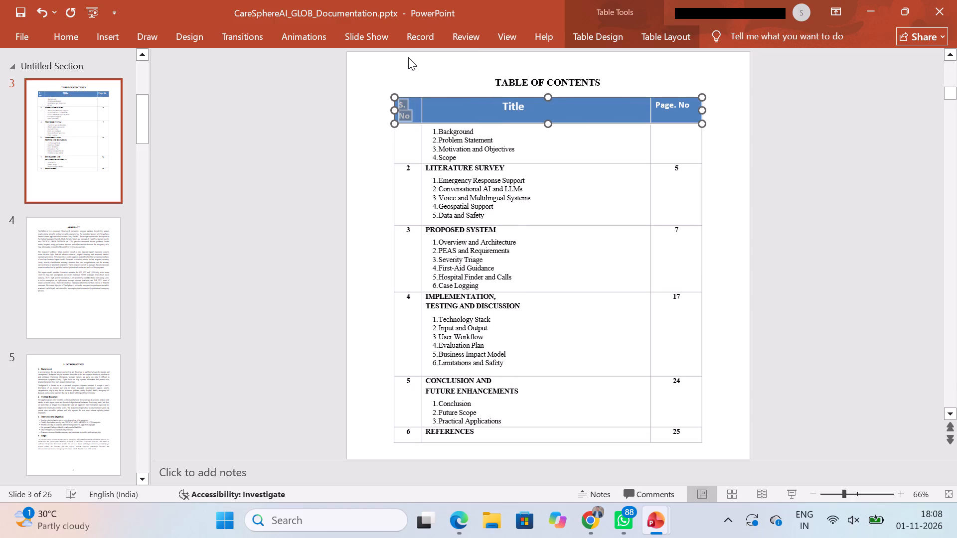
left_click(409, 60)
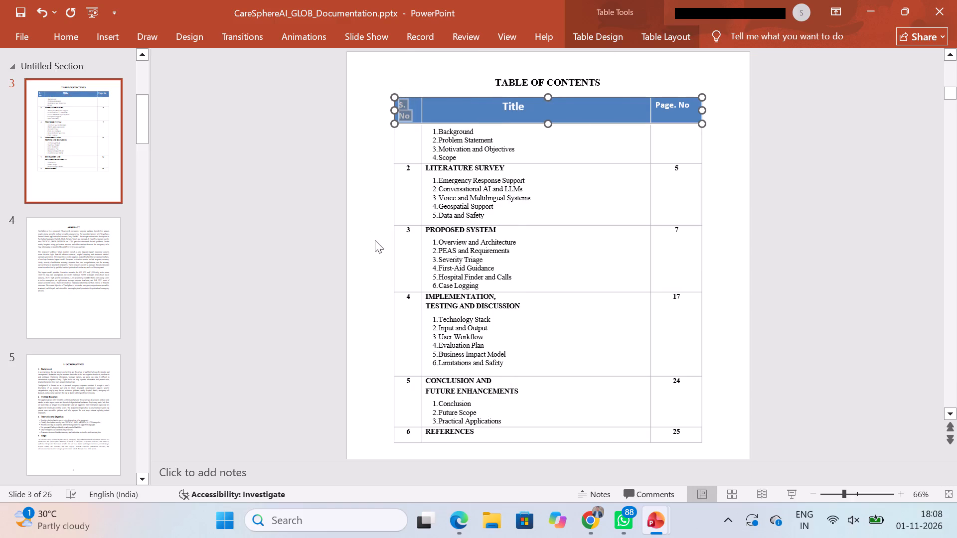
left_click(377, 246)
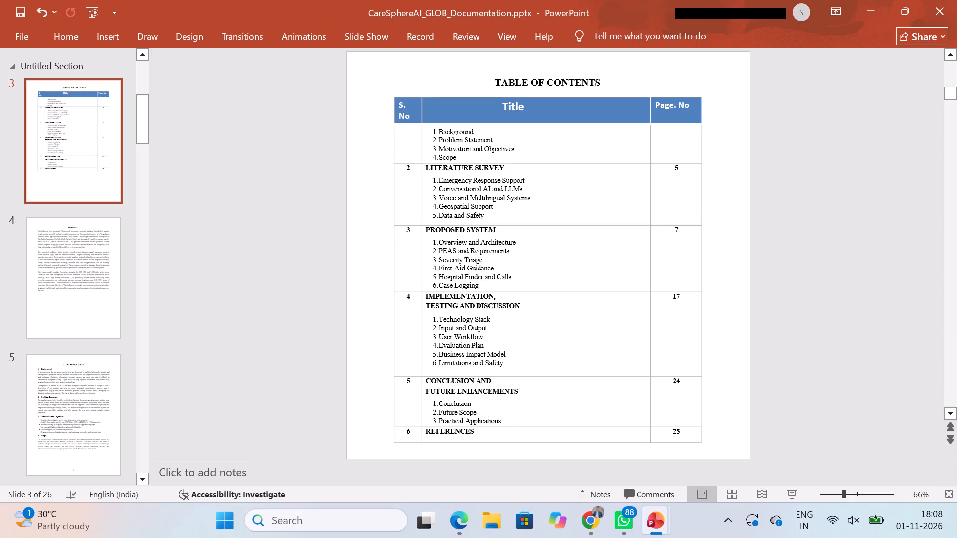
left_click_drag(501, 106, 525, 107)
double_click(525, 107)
Widen the contents table's serial-number column slightly by extending the table's outer left border.
left_click_drag(394, 140, 384, 144)
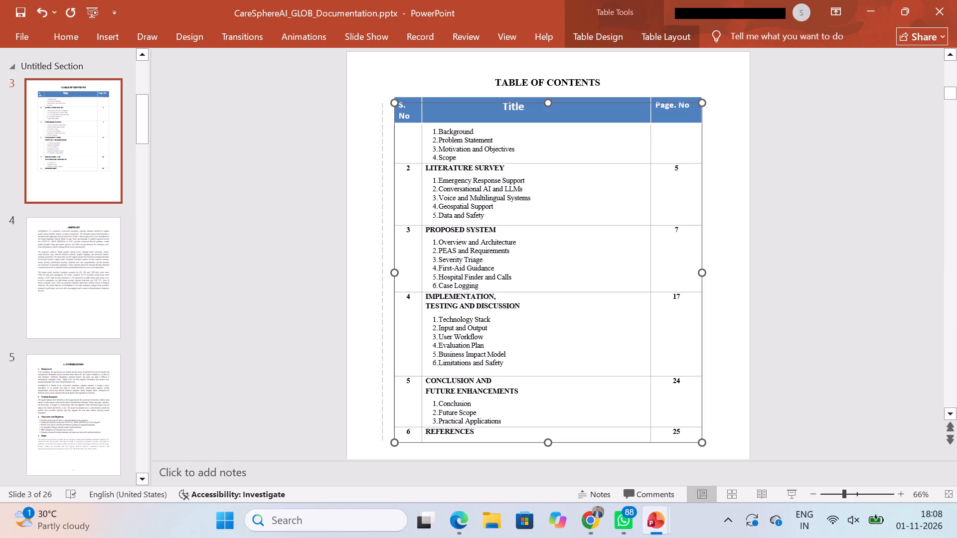
left_click_drag(384, 144, 387, 144)
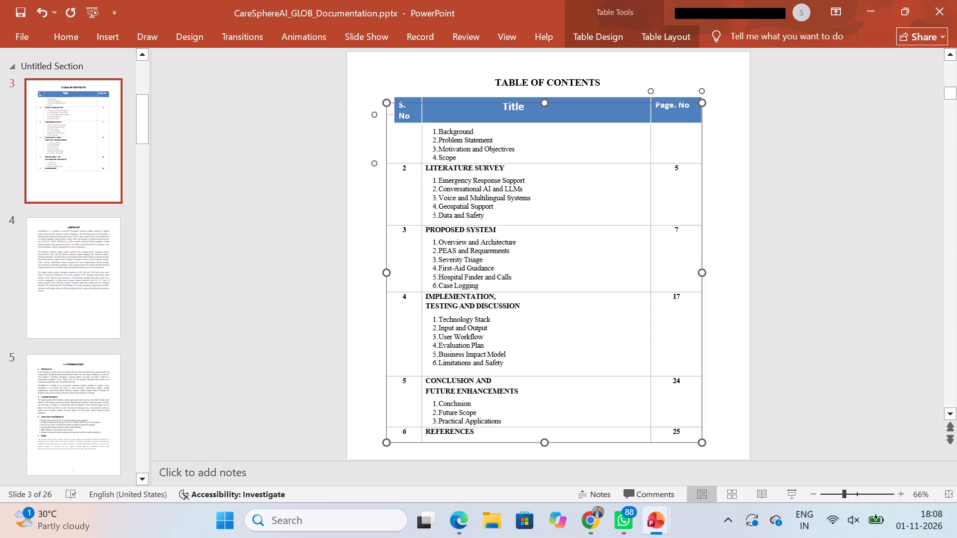
Shift the contents table slightly right and down so the INTRODUCTION row sits below the header row.
left_click_drag(700, 141, 708, 140)
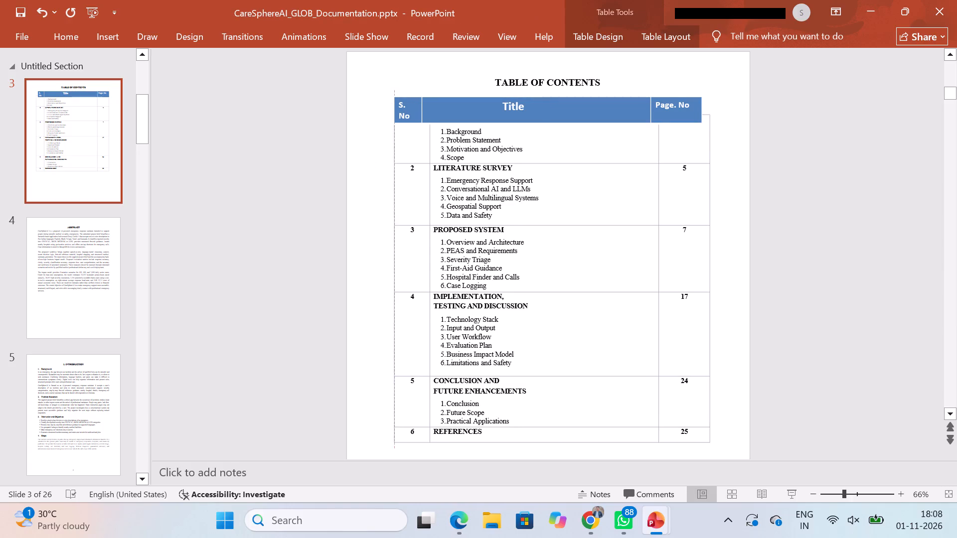
left_click_drag(708, 140, 709, 148)
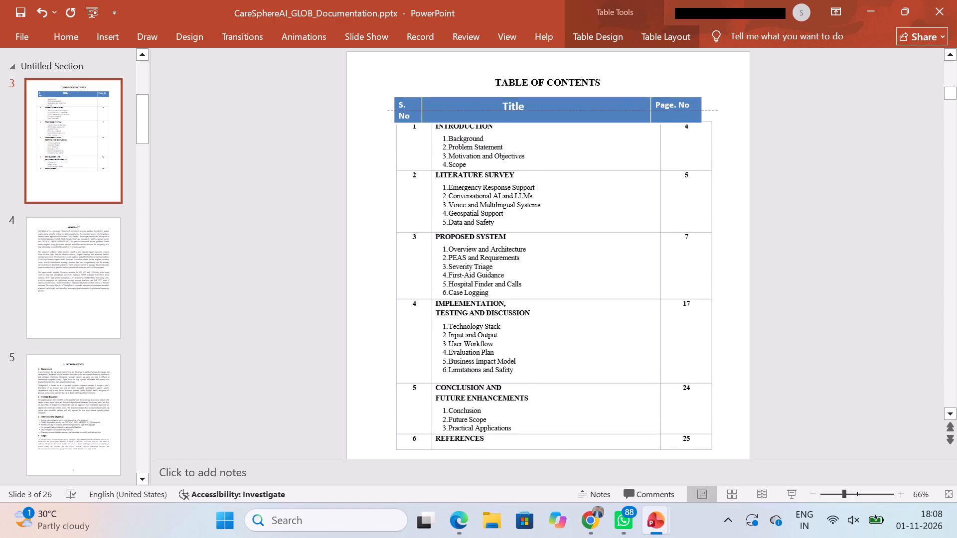
left_click_drag(709, 148, 709, 149)
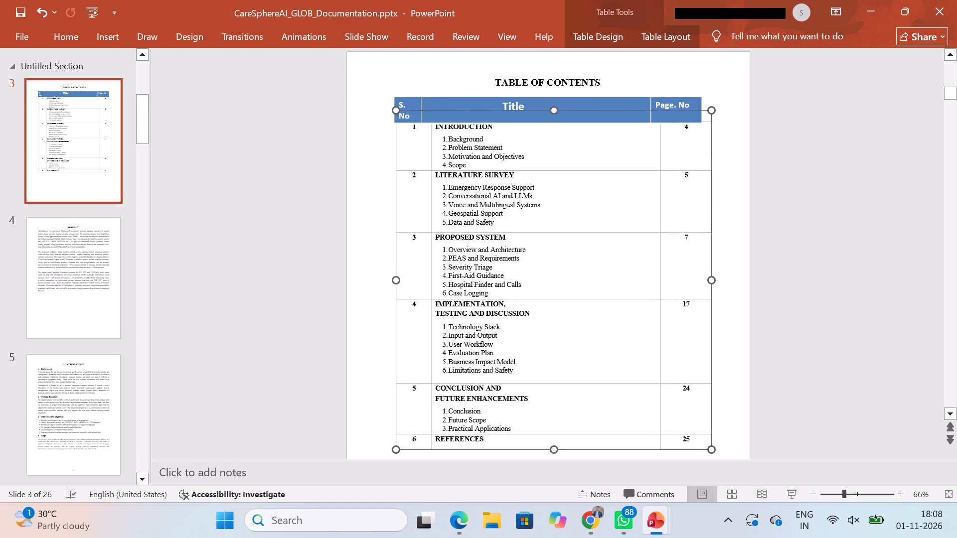
left_click(418, 99)
Widen the header row's "S. No" column so its divider lines up with the contents table's serial-number column border.
left_click_drag(420, 105, 428, 103)
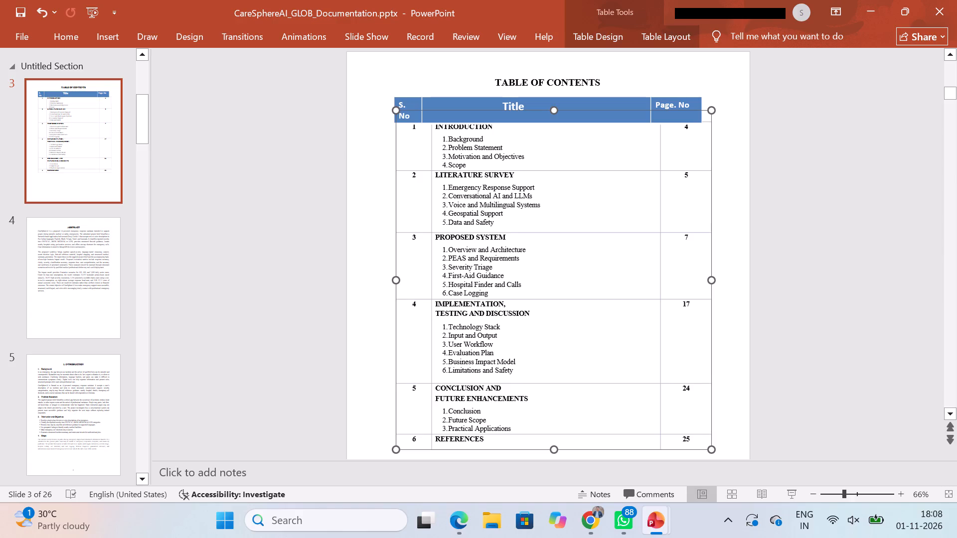
left_click_drag(428, 103, 430, 105)
left_click(382, 86)
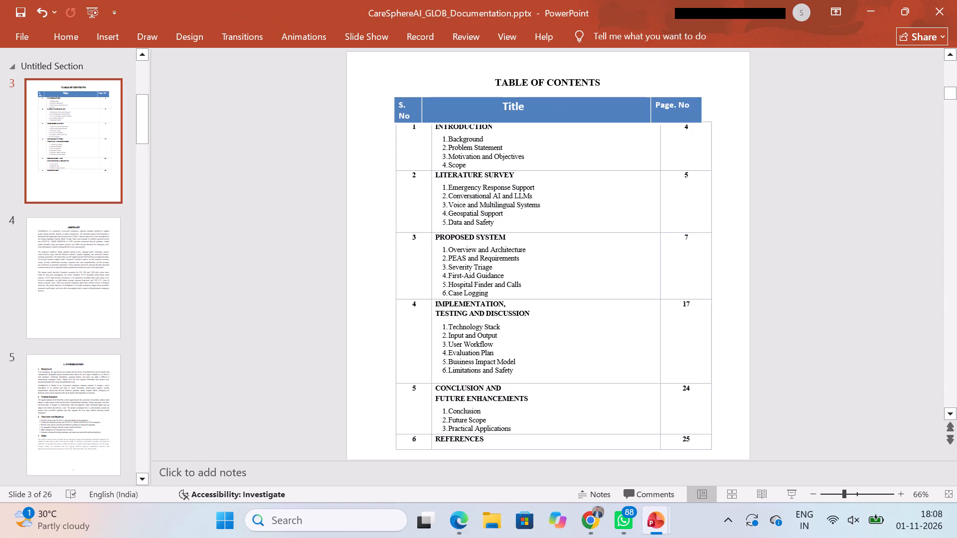
left_click_drag(422, 109, 431, 109)
left_click_drag(421, 110, 434, 113)
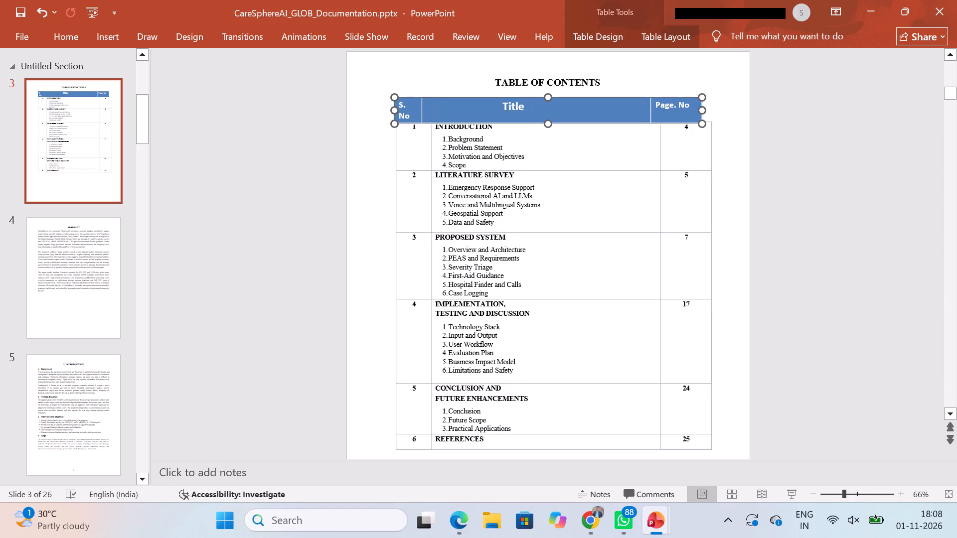
left_click_drag(434, 113, 431, 112)
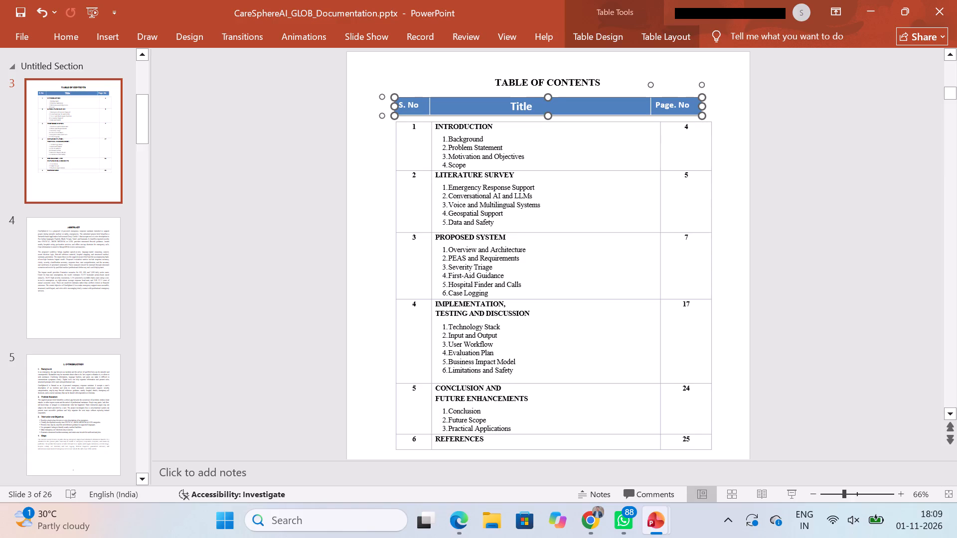
Extend the header row's right edge to match the contents table's outer right border.
left_click_drag(703, 107, 708, 107)
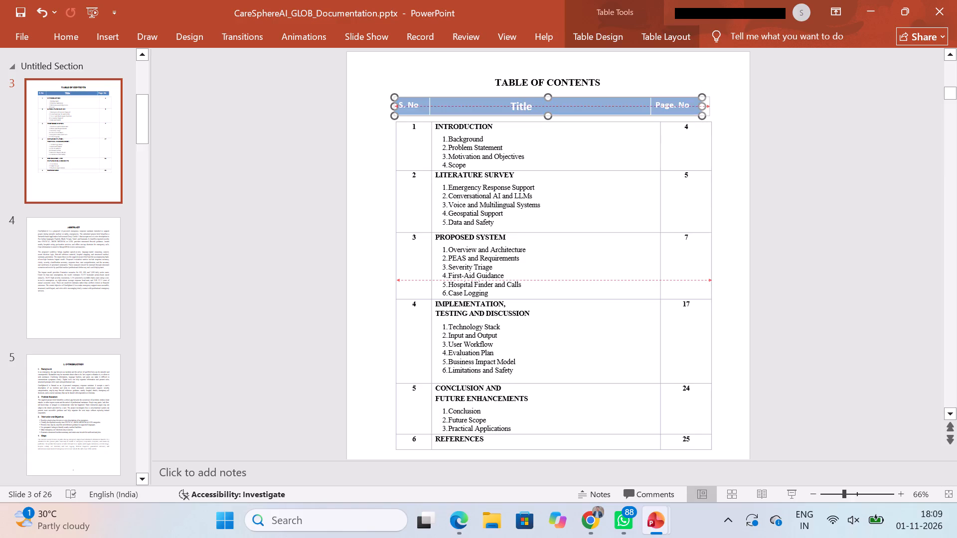
left_click_drag(708, 107, 711, 106)
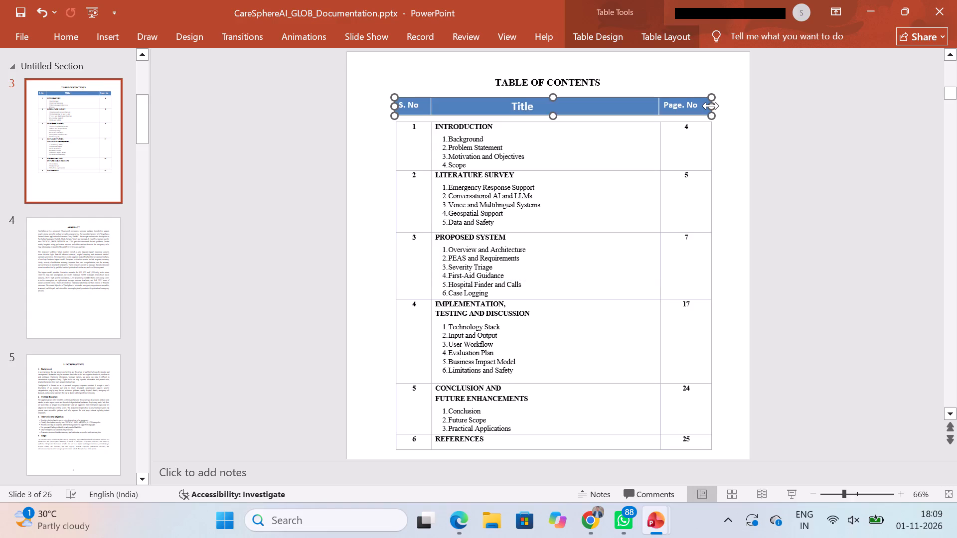
left_click(728, 128)
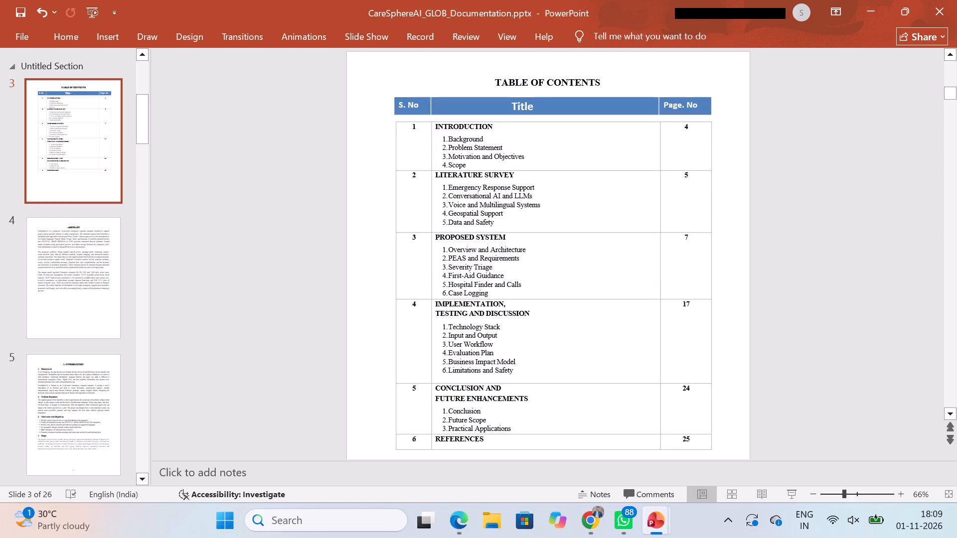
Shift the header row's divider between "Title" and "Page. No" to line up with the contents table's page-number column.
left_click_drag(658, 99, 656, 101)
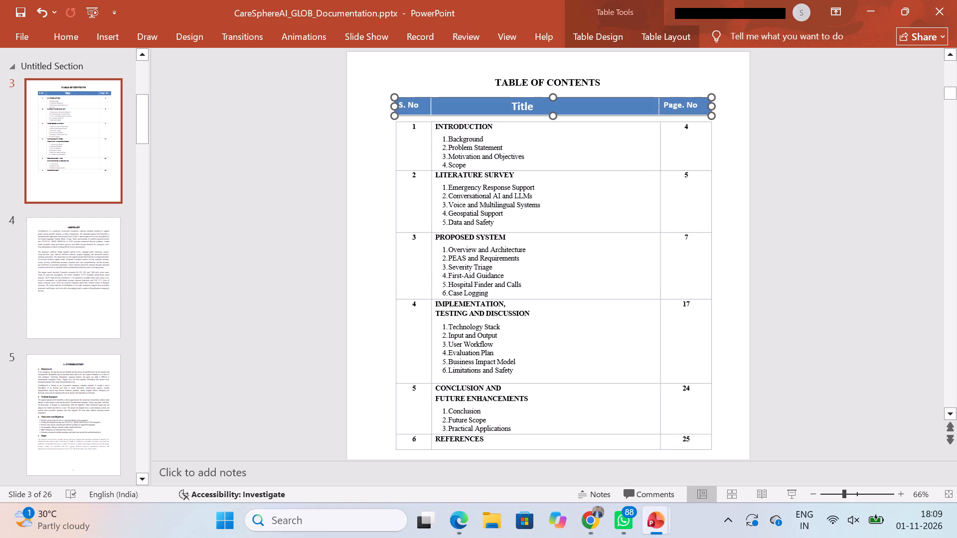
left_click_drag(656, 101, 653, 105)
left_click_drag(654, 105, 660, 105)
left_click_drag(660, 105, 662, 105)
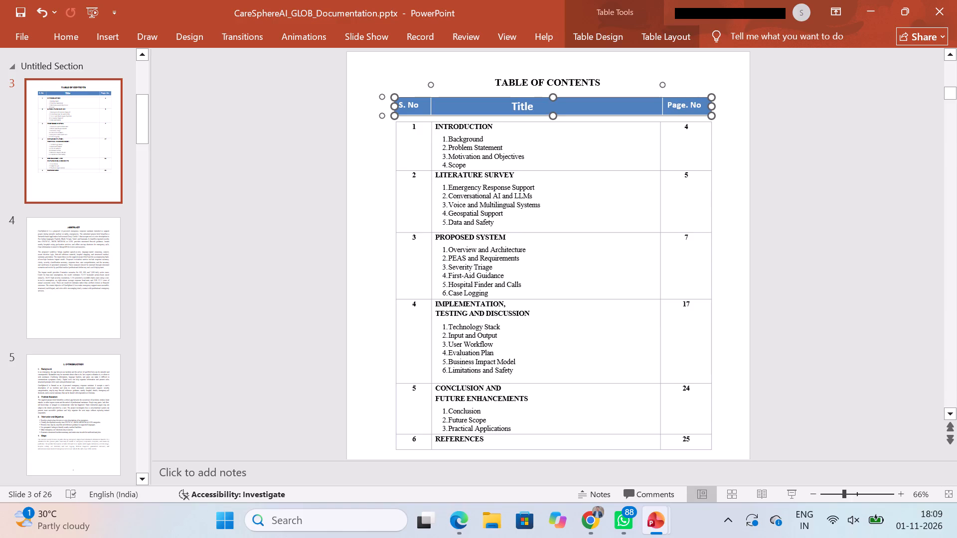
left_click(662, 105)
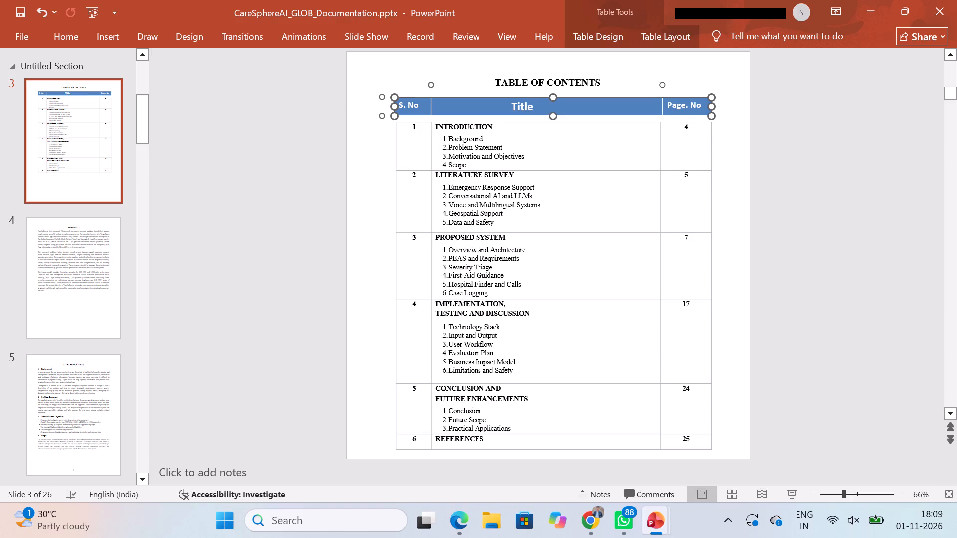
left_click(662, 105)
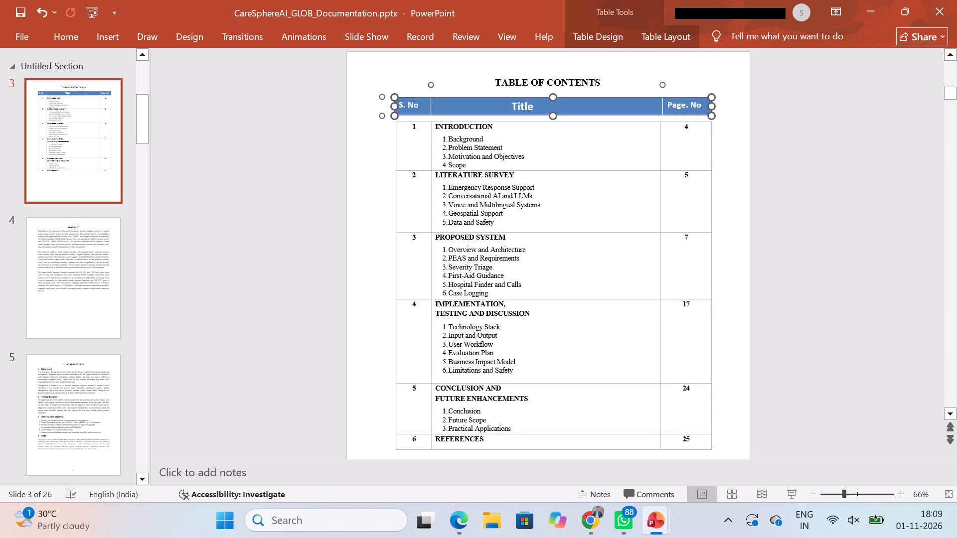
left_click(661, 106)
Narrow the header row's "Title" column and stretch the whole row's right edge back out to the contents table's width.
left_click_drag(661, 106, 639, 106)
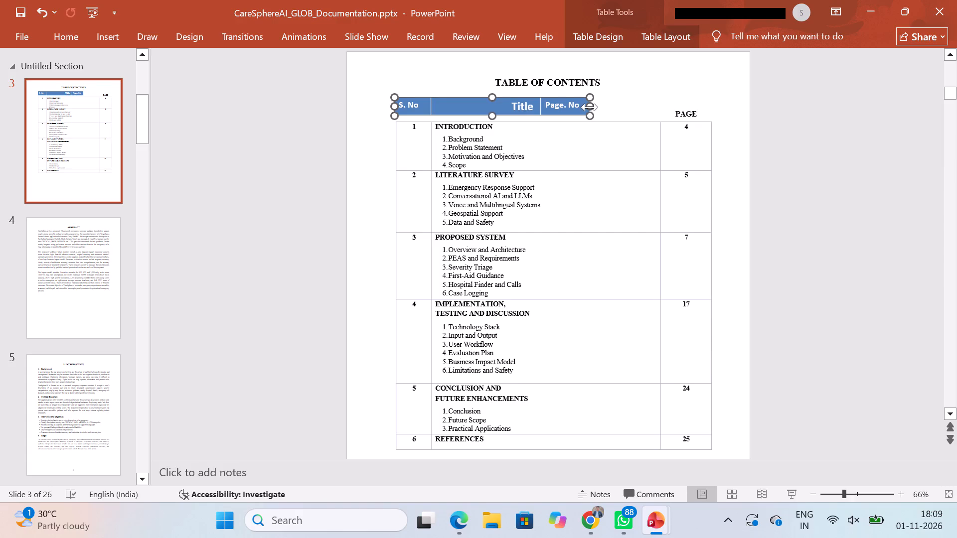
left_click_drag(590, 107, 687, 107)
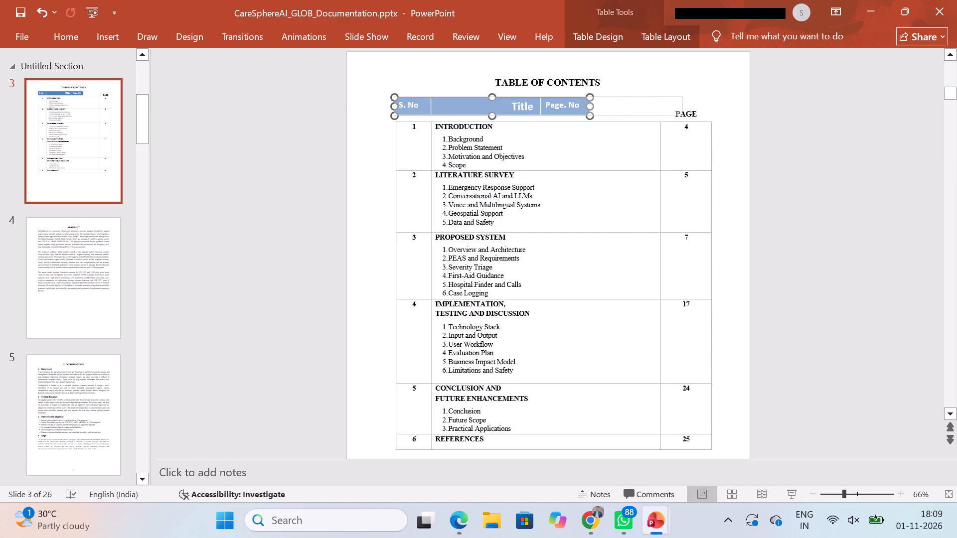
left_click_drag(687, 107, 708, 107)
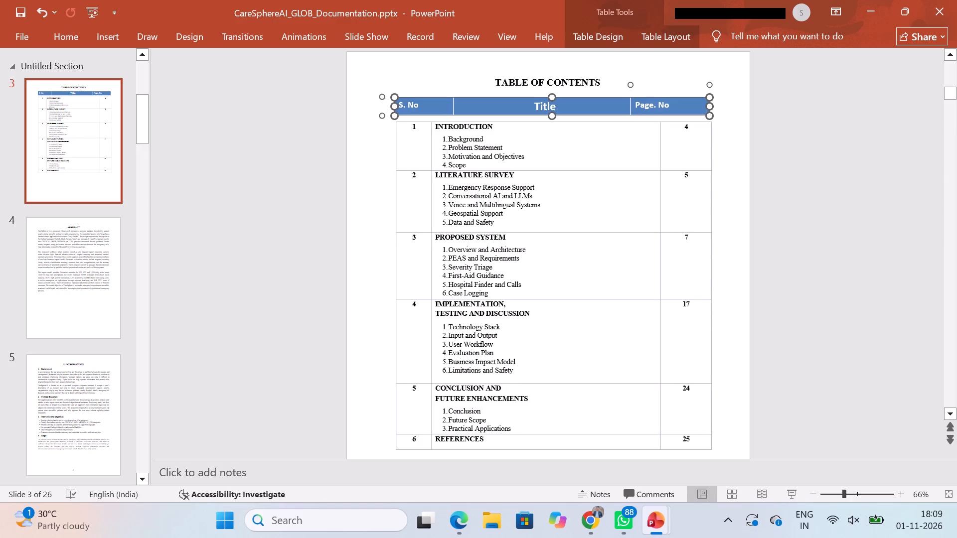
Move the header row's divider between "Title" and "Page. No" right, close to the contents table's page-number column border.
left_click_drag(629, 104, 658, 104)
left_click_drag(658, 104, 660, 104)
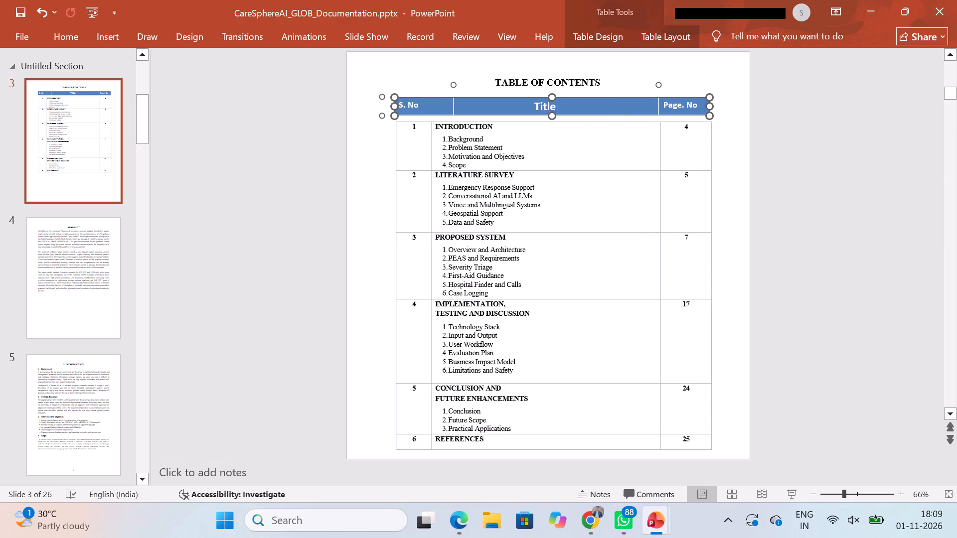
Raise the contents table's top edge so the INTRODUCTION row sits directly beneath the header row.
left_click(401, 175)
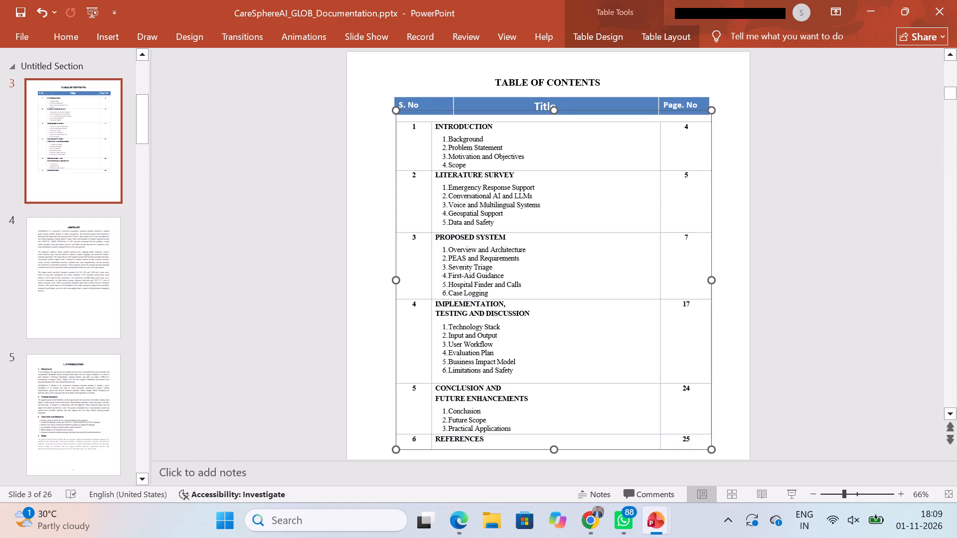
left_click(553, 111)
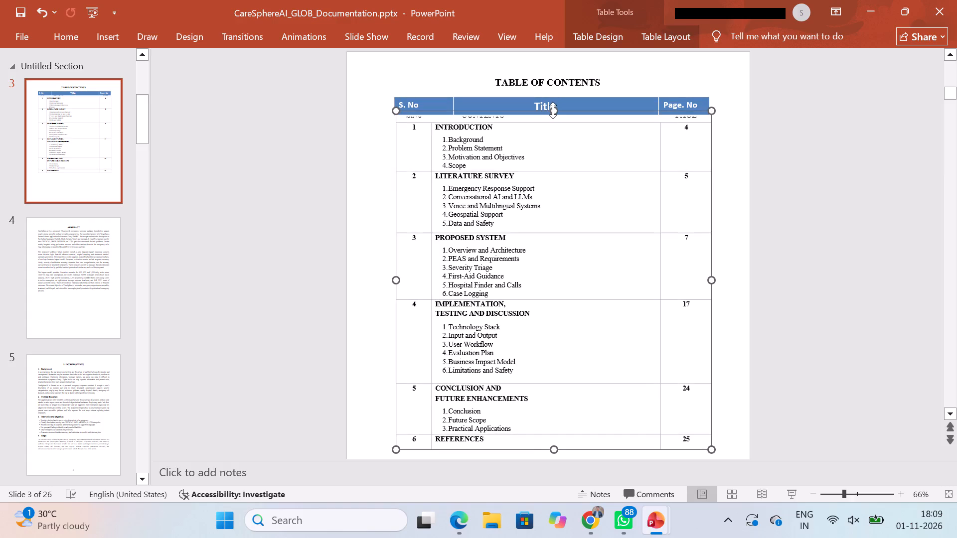
left_click_drag(553, 110, 553, 103)
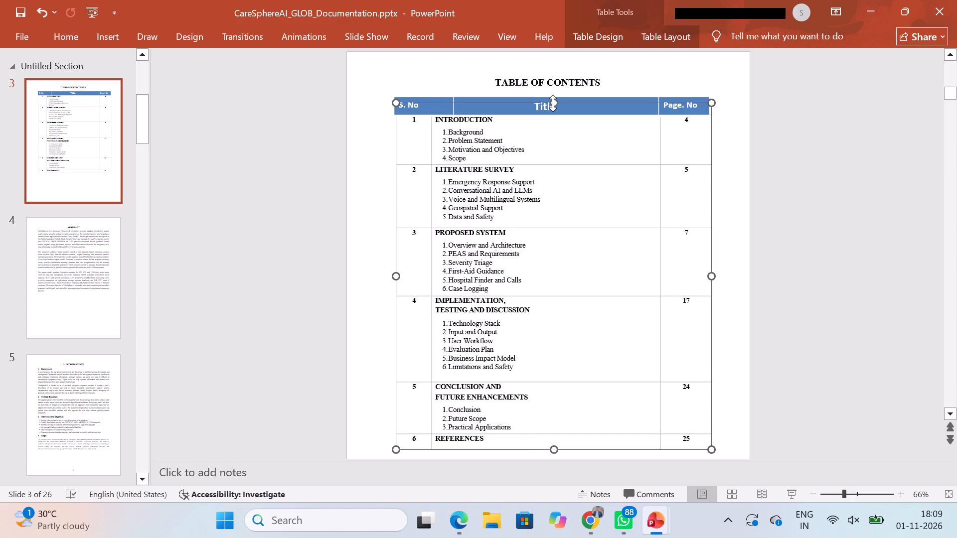
left_click(342, 155)
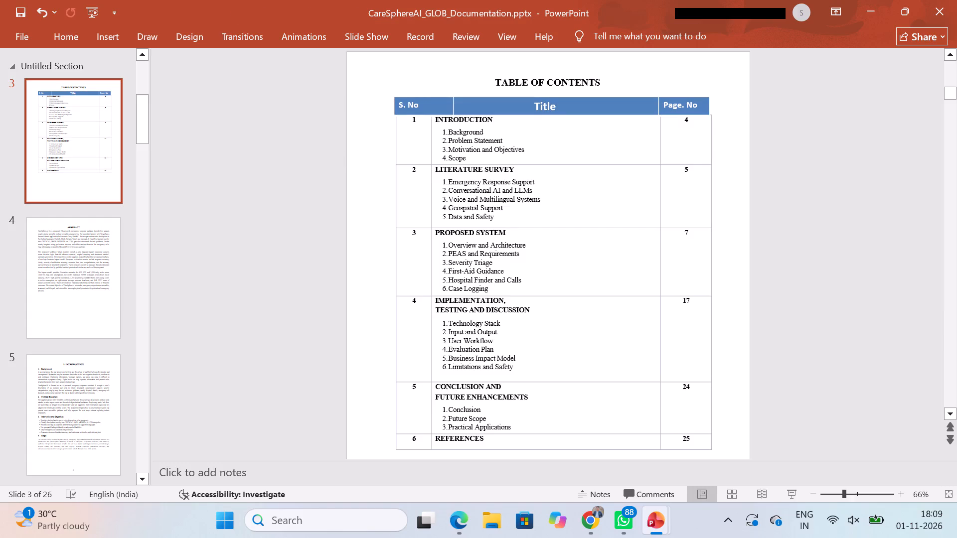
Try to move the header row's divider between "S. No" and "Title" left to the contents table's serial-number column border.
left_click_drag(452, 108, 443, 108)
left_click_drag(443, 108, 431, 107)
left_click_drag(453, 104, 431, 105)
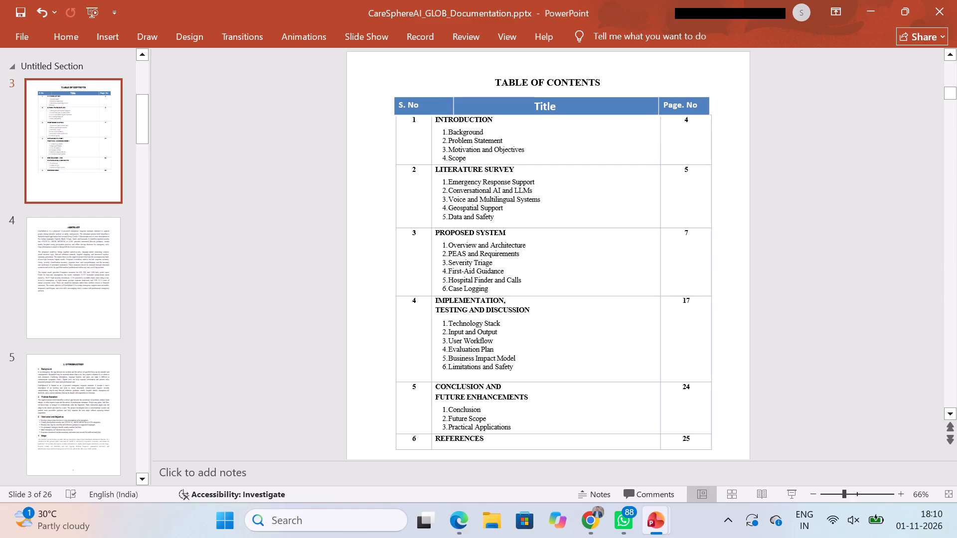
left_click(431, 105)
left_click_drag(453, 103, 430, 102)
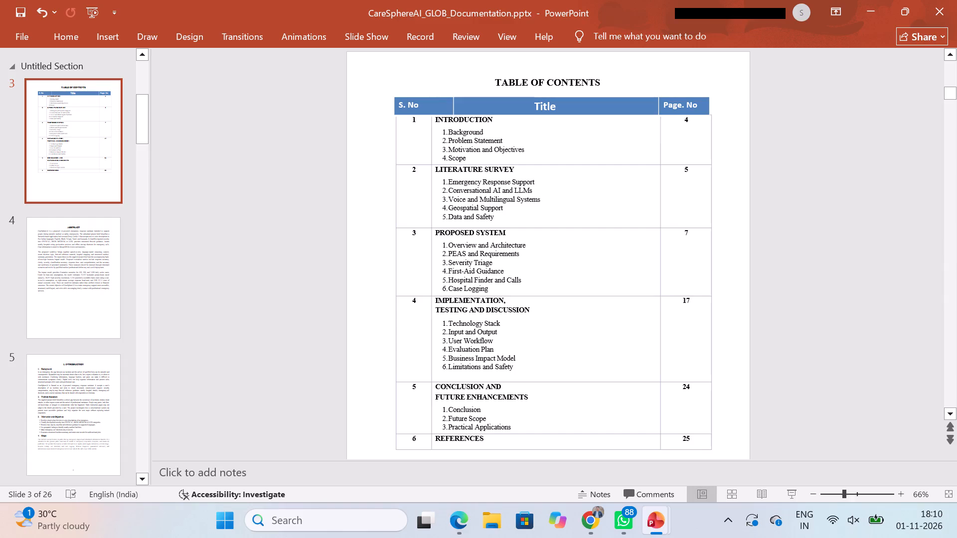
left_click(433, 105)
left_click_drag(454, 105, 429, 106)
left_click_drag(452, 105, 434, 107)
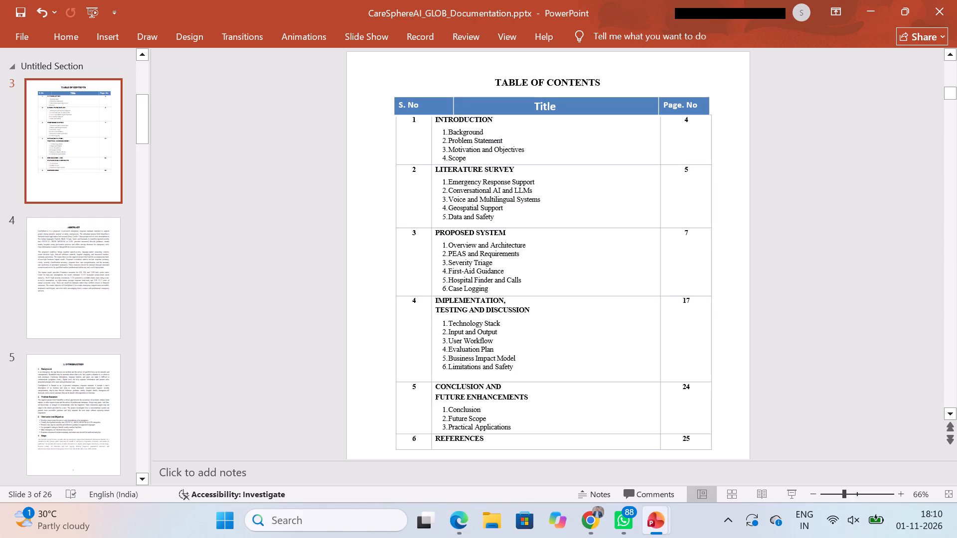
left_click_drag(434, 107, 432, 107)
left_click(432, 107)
Nudge the header row's divider between "Title" and "Page. No" slightly right, near the contents table's page-number column border.
left_click(707, 105)
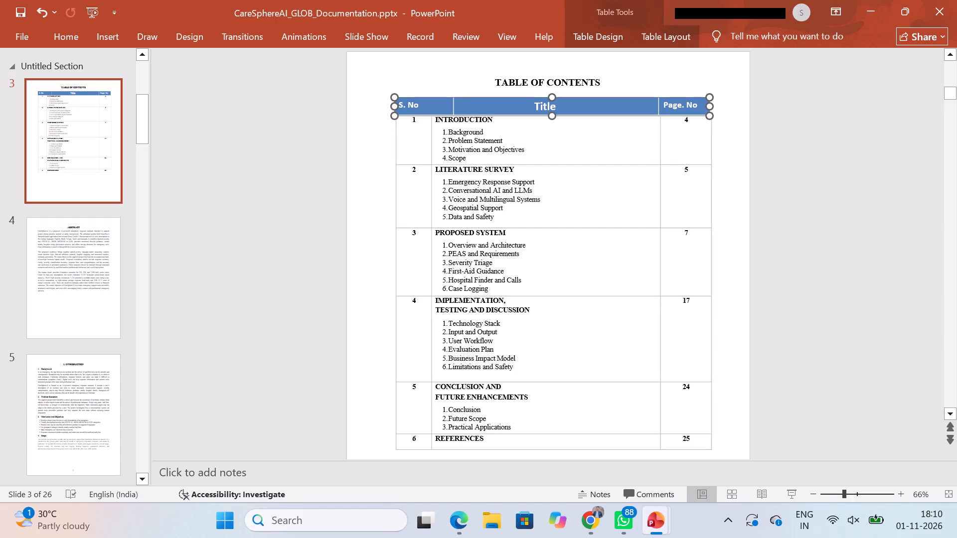
left_click(658, 107)
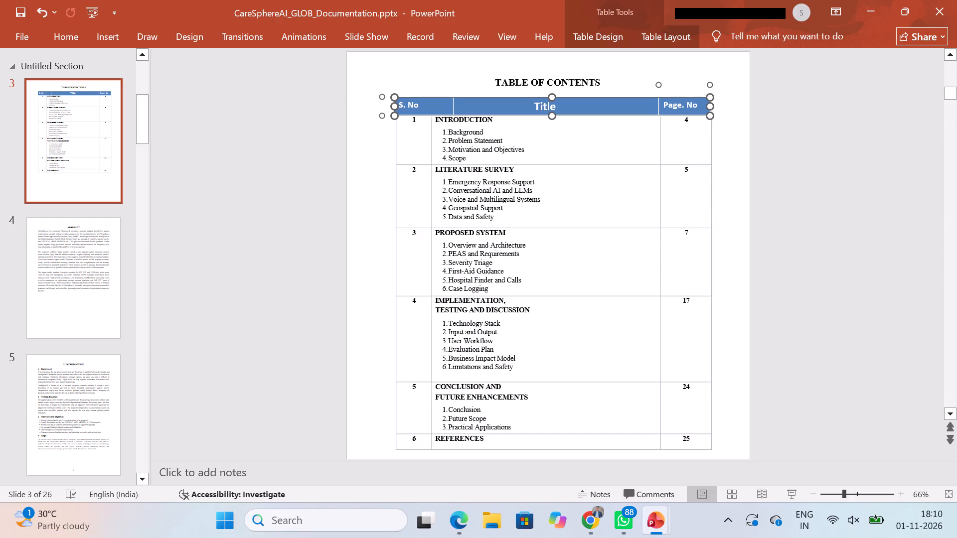
left_click(659, 107)
left_click(734, 151)
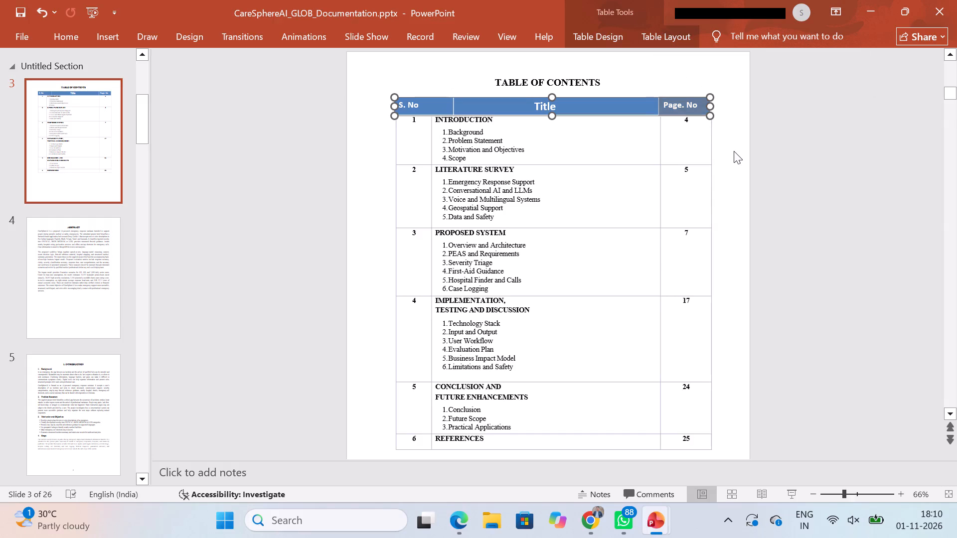
left_click(658, 109)
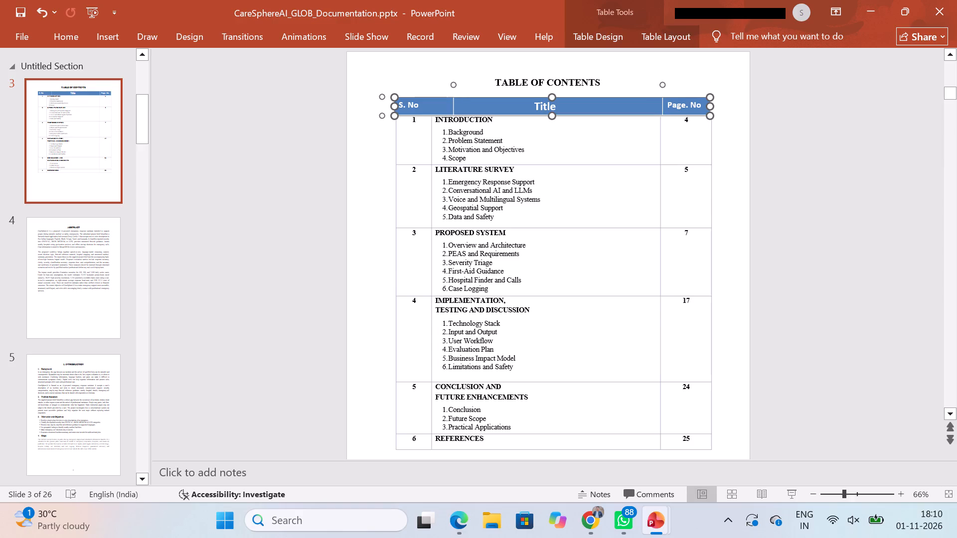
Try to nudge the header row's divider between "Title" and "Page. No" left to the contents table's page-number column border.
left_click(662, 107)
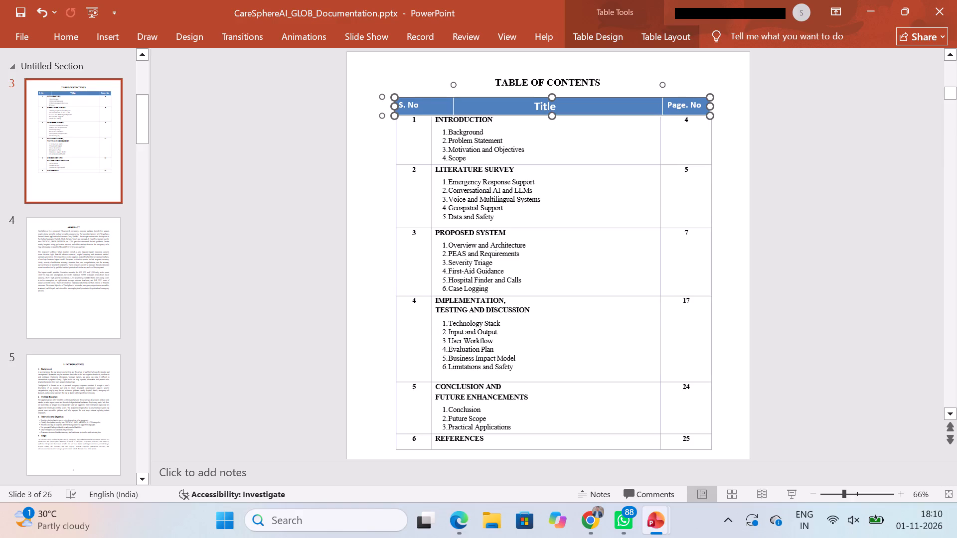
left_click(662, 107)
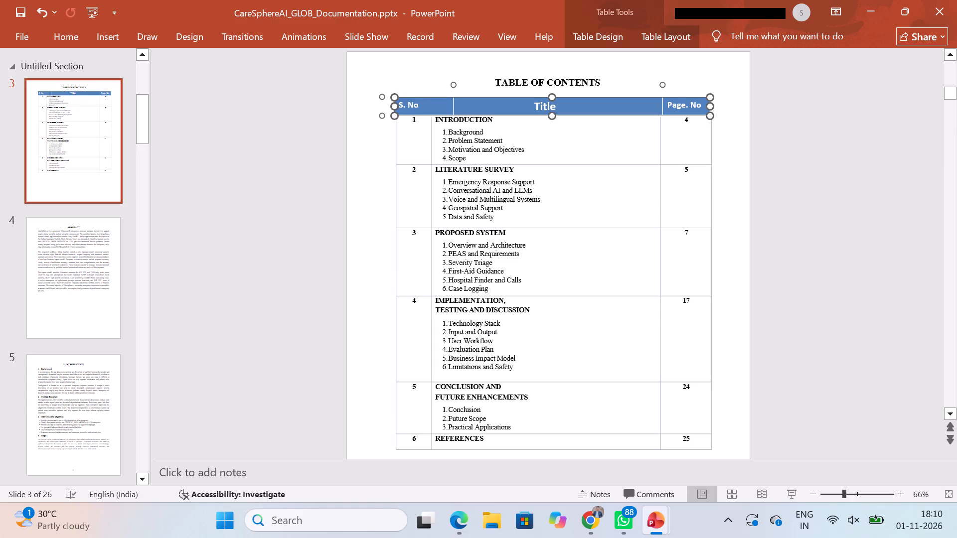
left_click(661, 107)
Move the header row's divider between "S. No" and "Title" left to the contents table's serial-number column border.
left_click_drag(451, 105, 433, 107)
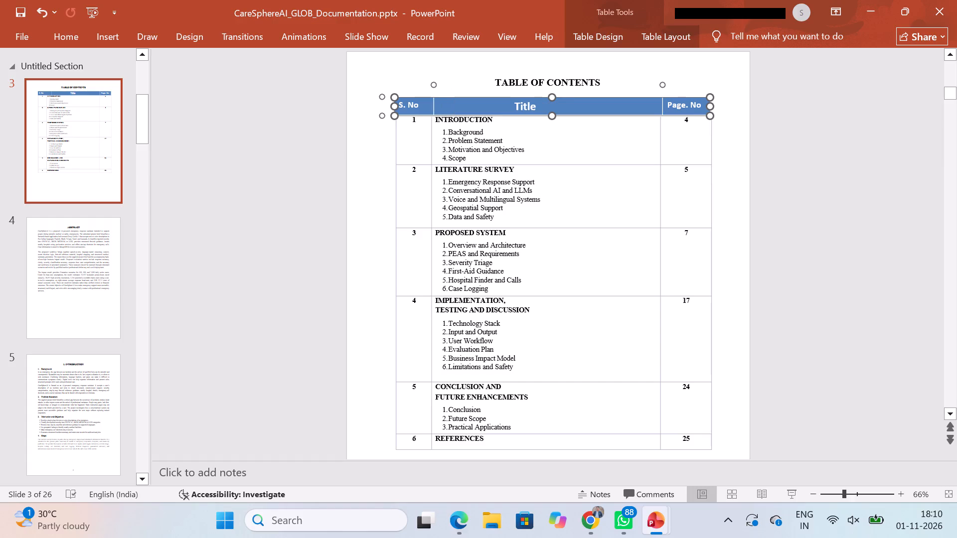
left_click(433, 106)
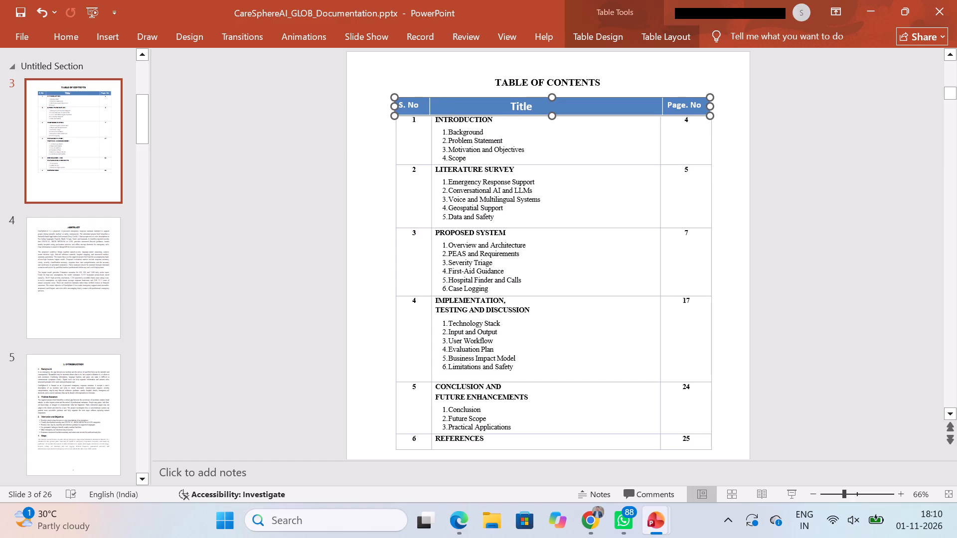
left_click(743, 120)
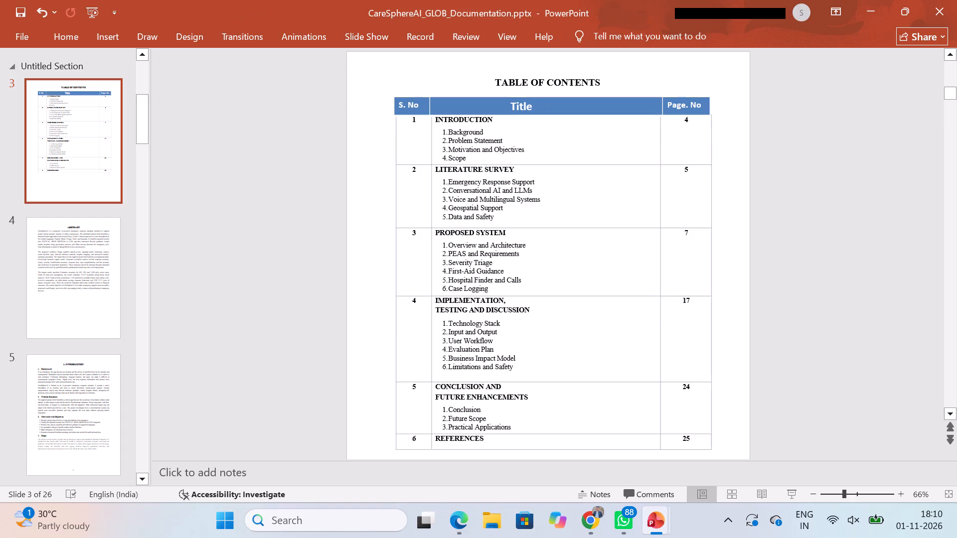
Extend the header row's right edge slightly to match the contents table's right edge.
left_click(649, 107)
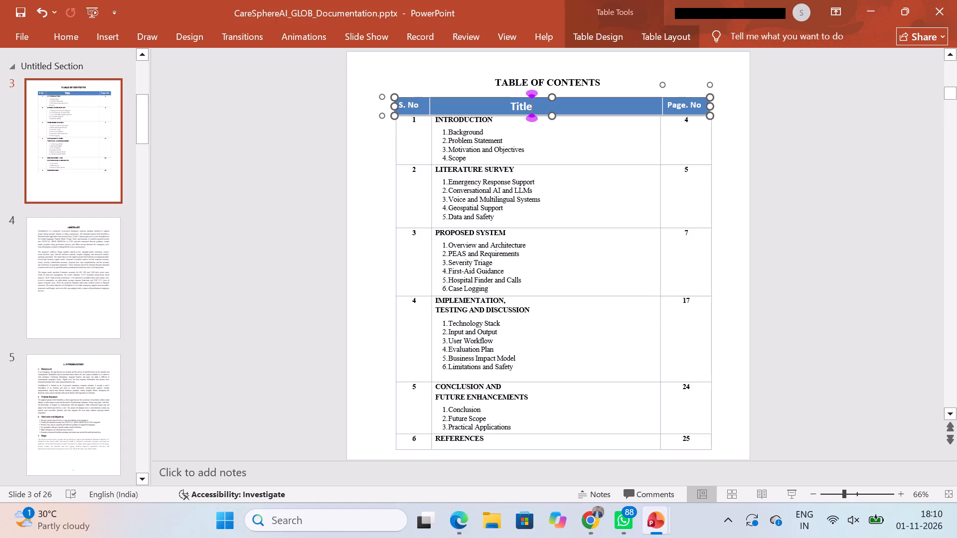
left_click(708, 105)
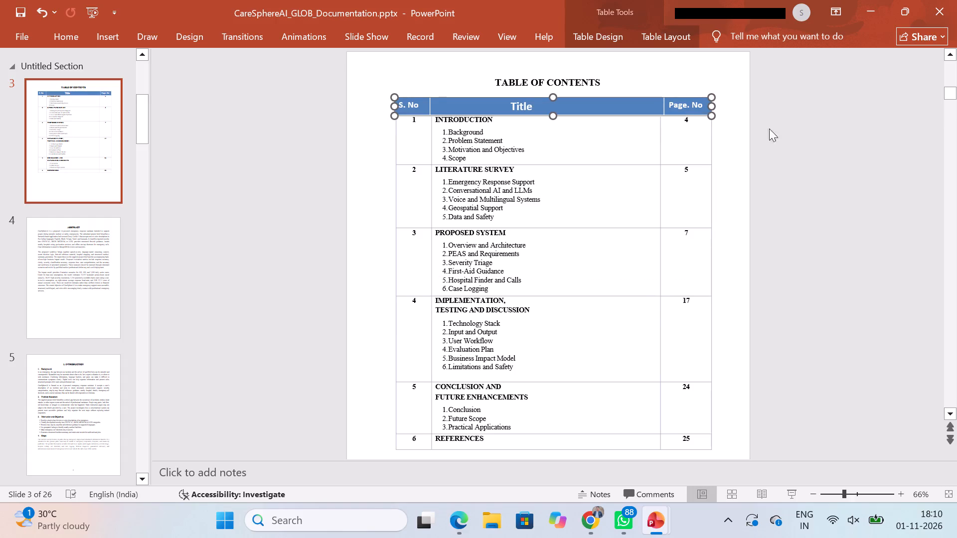
left_click(791, 135)
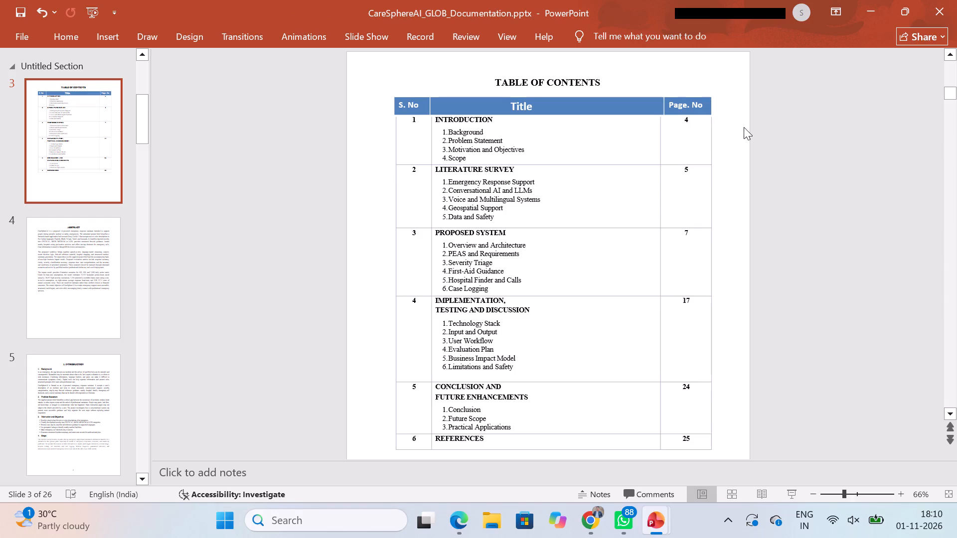
Move the header row's divider between "Title" and "Page. No" left, next to the contents table's page-number column border.
left_click(664, 106)
left_click(664, 106)
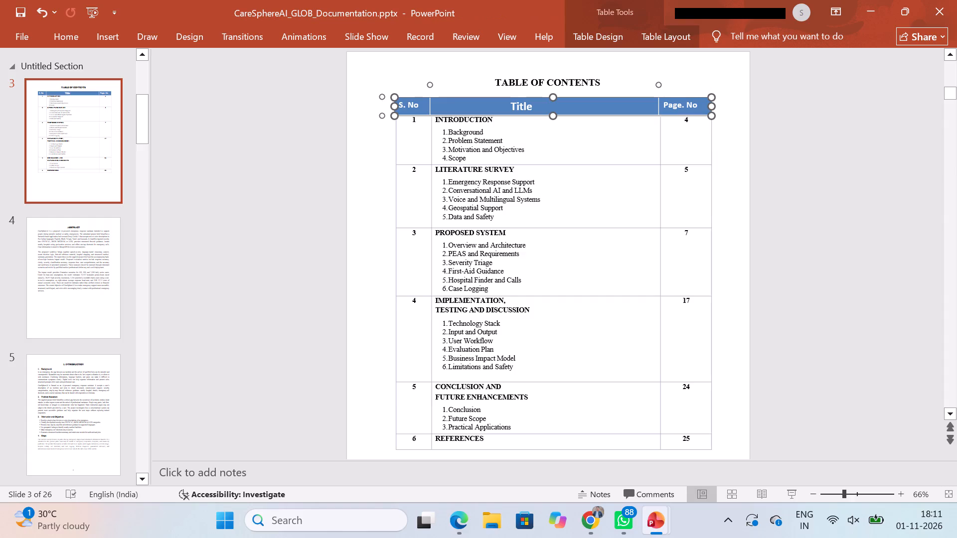
left_click(658, 107)
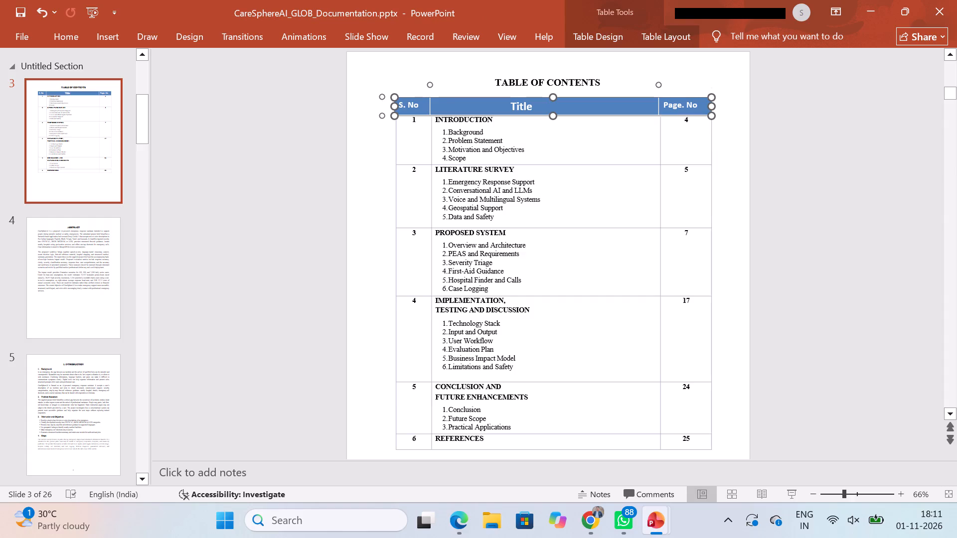
left_click(658, 106)
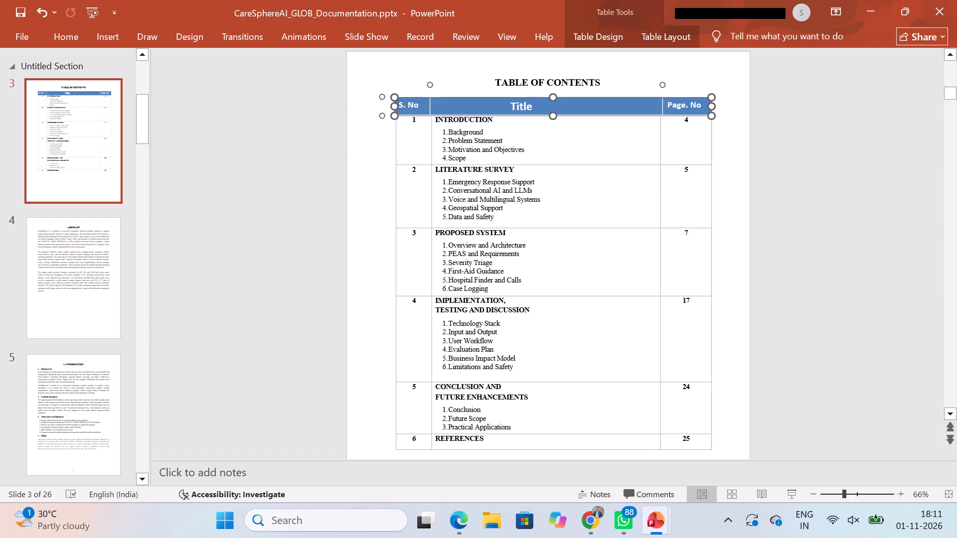
left_click(662, 104)
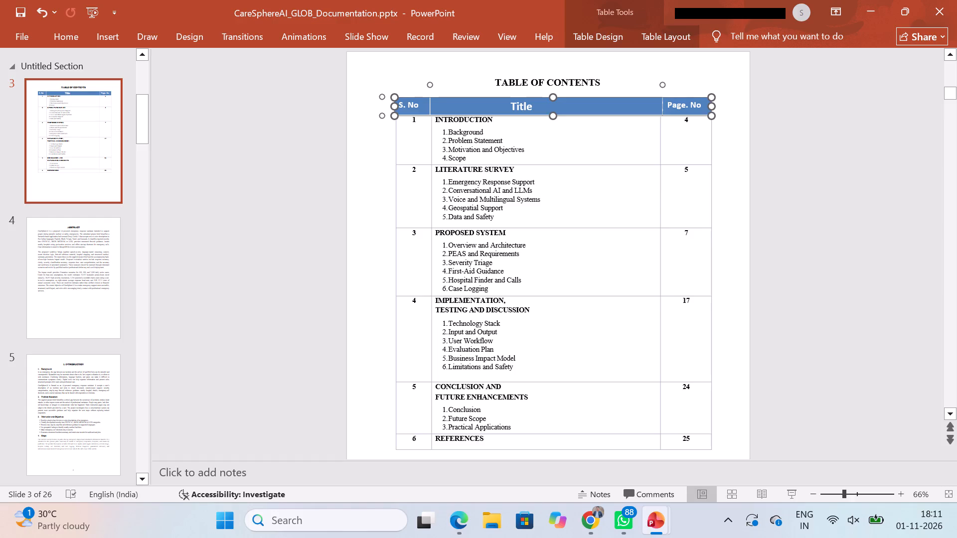
left_click(661, 105)
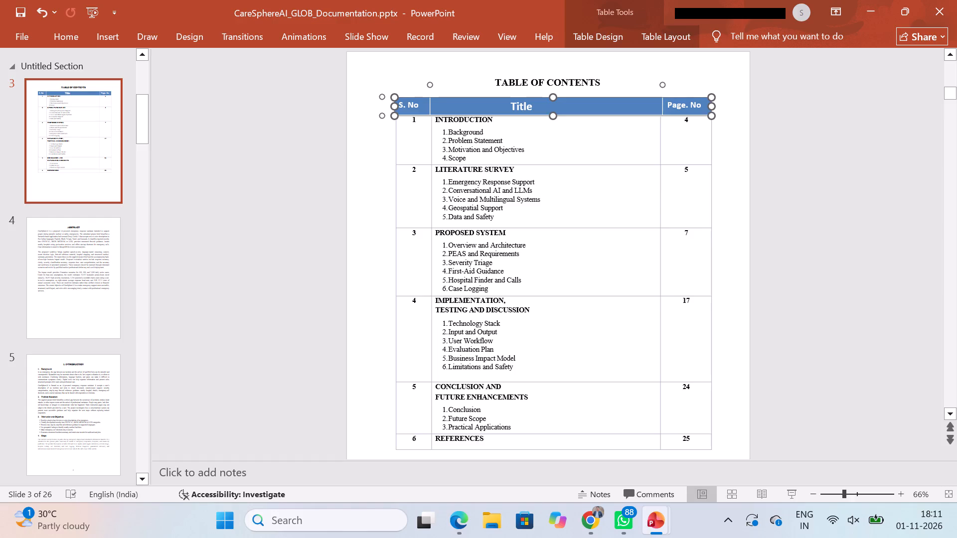
left_click(659, 105)
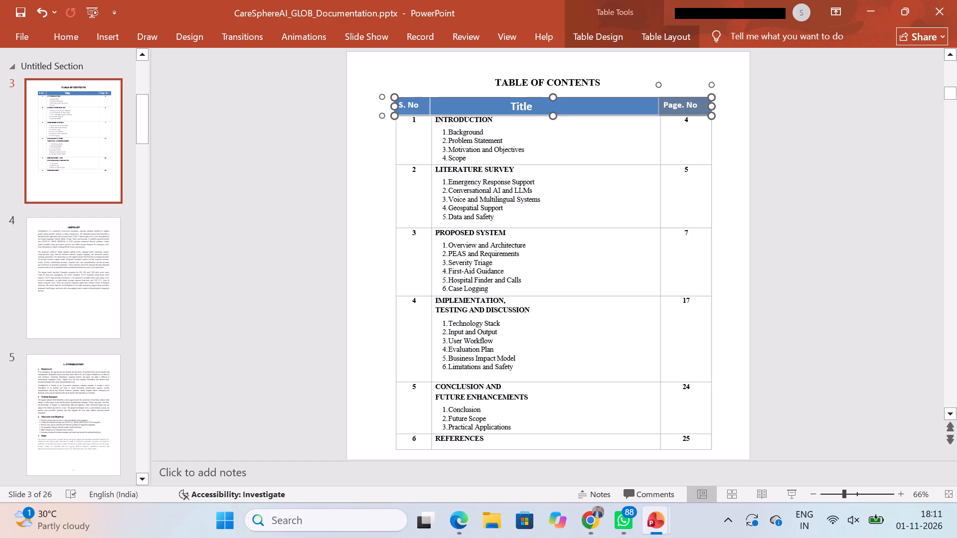
left_click(758, 117)
left_click_drag(657, 108, 631, 109)
left_click_drag(630, 108, 654, 105)
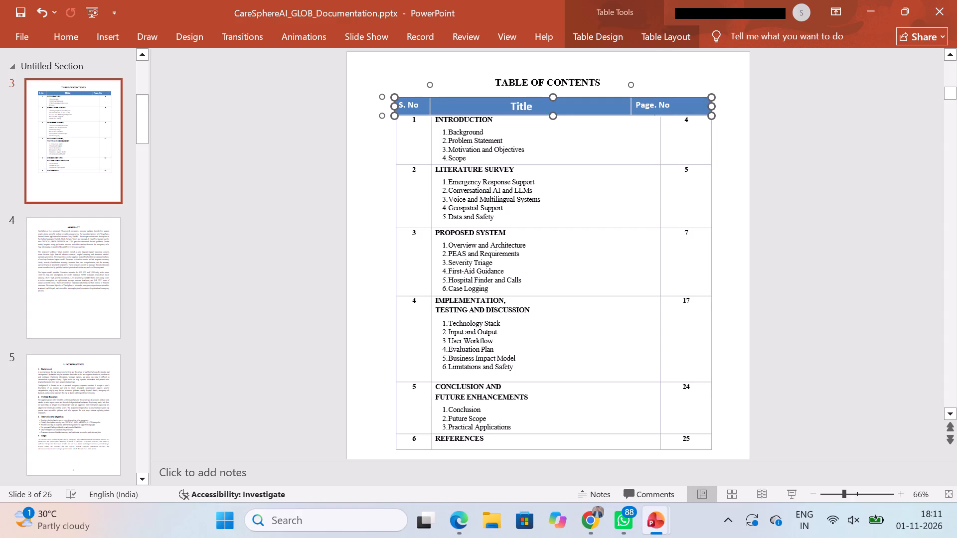
left_click_drag(654, 105, 659, 106)
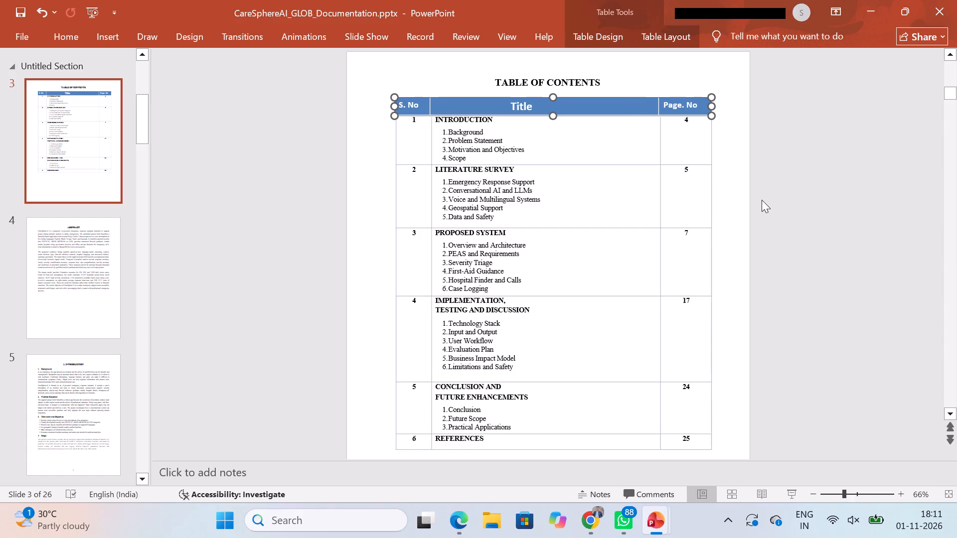
left_click(762, 200)
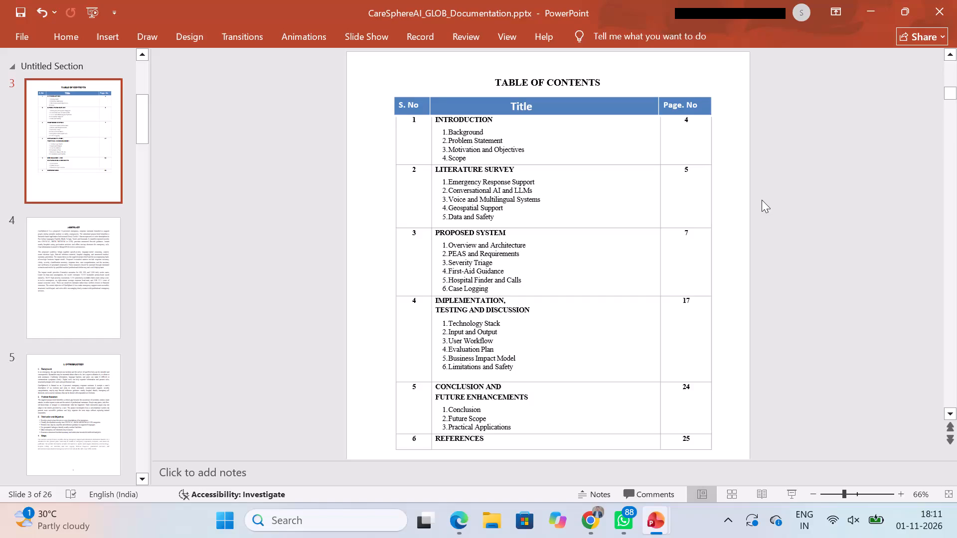
Review the cover page on slide 1 and the certificate on slide 2.
scroll(77, 170, "up", 6)
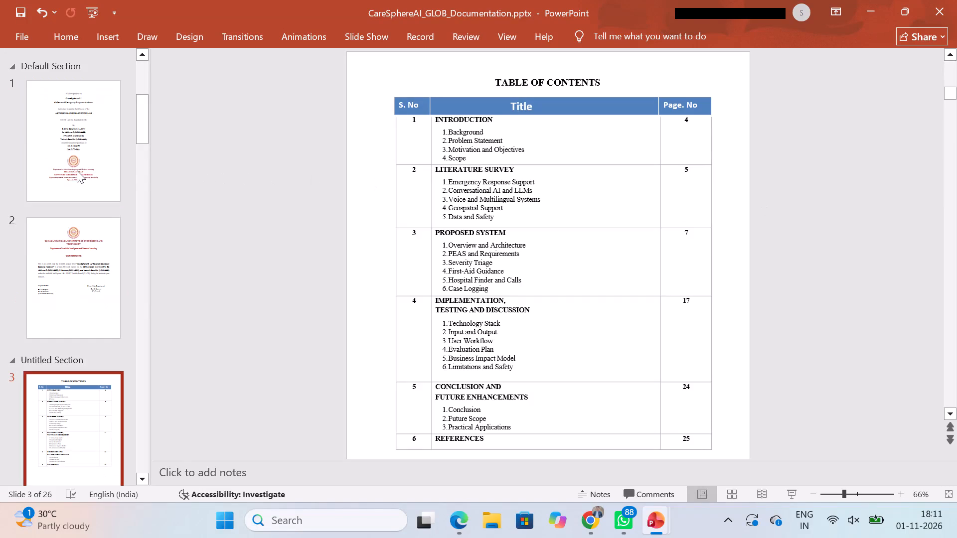
scroll(77, 170, "up", 1)
left_click(78, 165)
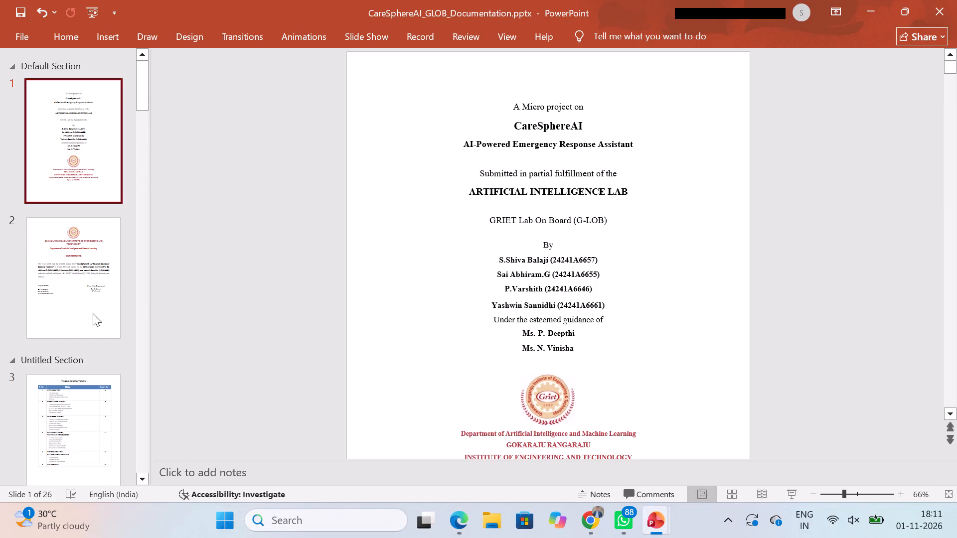
left_click(93, 313)
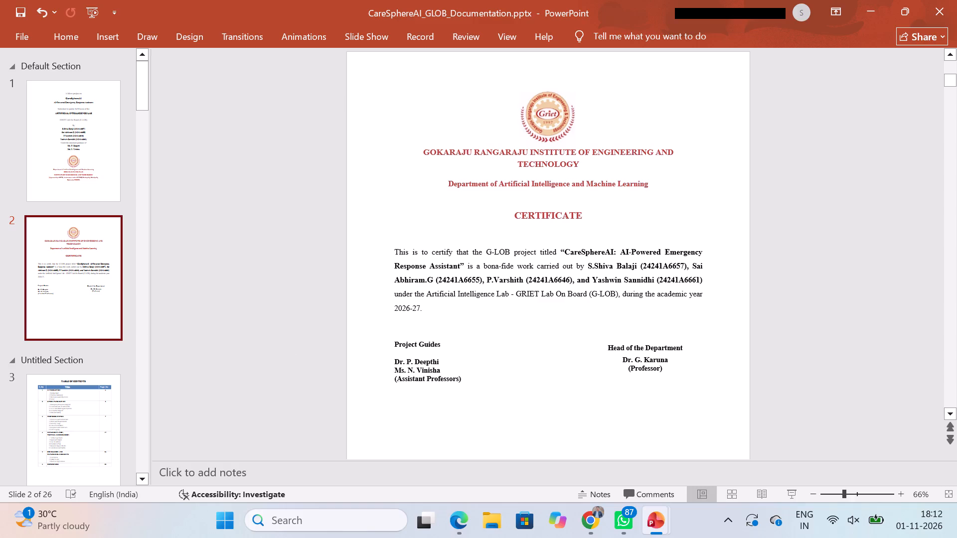
Save the presentation under its current name.
key("ctrl+s")
key("ctrl+s")
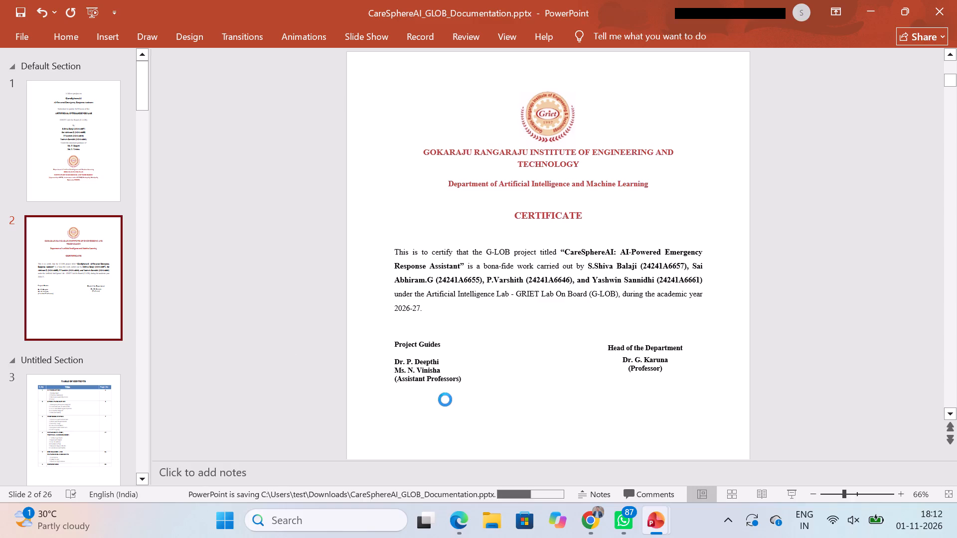
key("ctrl+s")
key("ctrl+s")
key("ctrl+s")
key("ctrl+s")
key("ctrl+s")
key("ctrl+s")
key("ctrl+s")
key("ctrl+s")
key("ctrl+s")
key("ctrl+s")
key("ctrl+s")
key("ctrl+s")
key("ctrl+s")
key("ctrl+s")
key("ctrl+s")
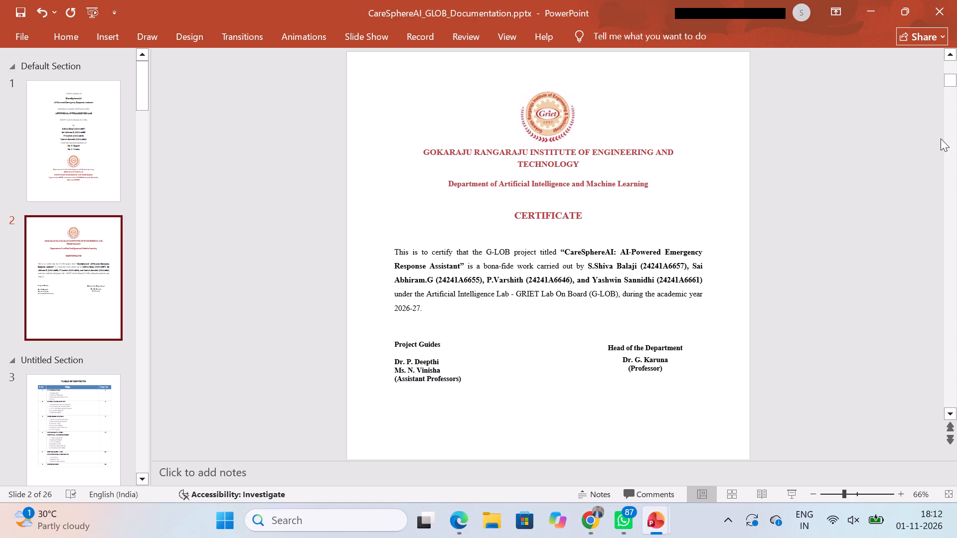
Start sharing the presentation and save it to the Desktop folder as CareSphereAI_GLOB_Documentation.pptx in PowerPoint Presentation format.
left_click(940, 36)
left_click(877, 55)
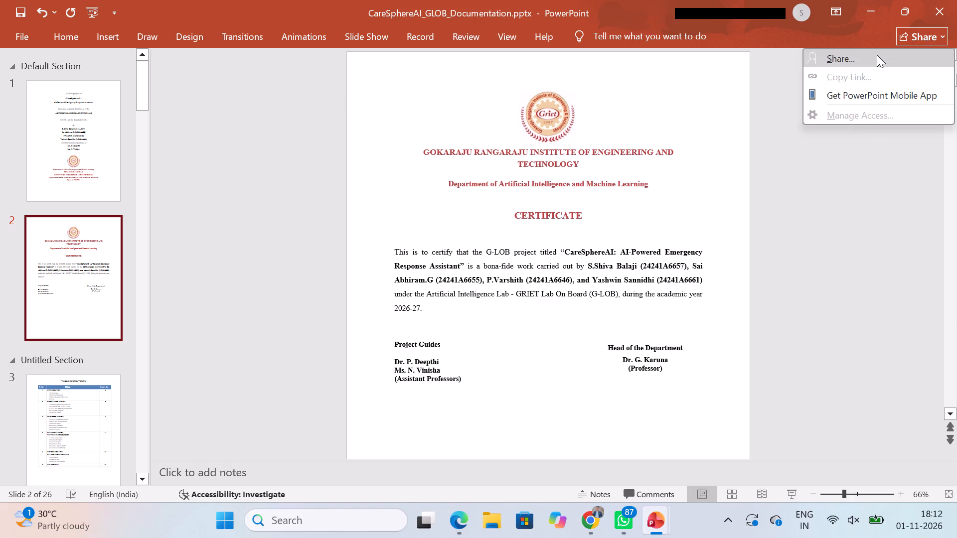
left_click(861, 158)
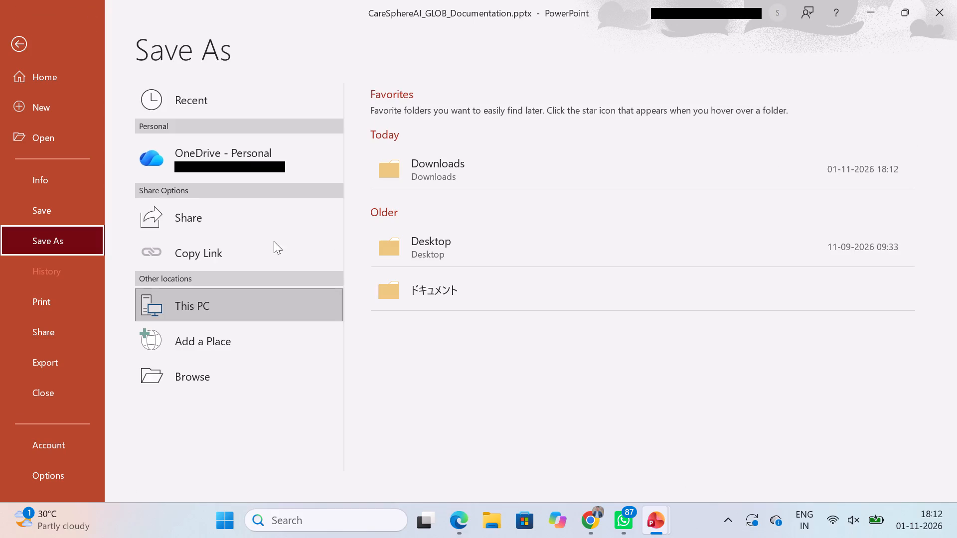
left_click(424, 258)
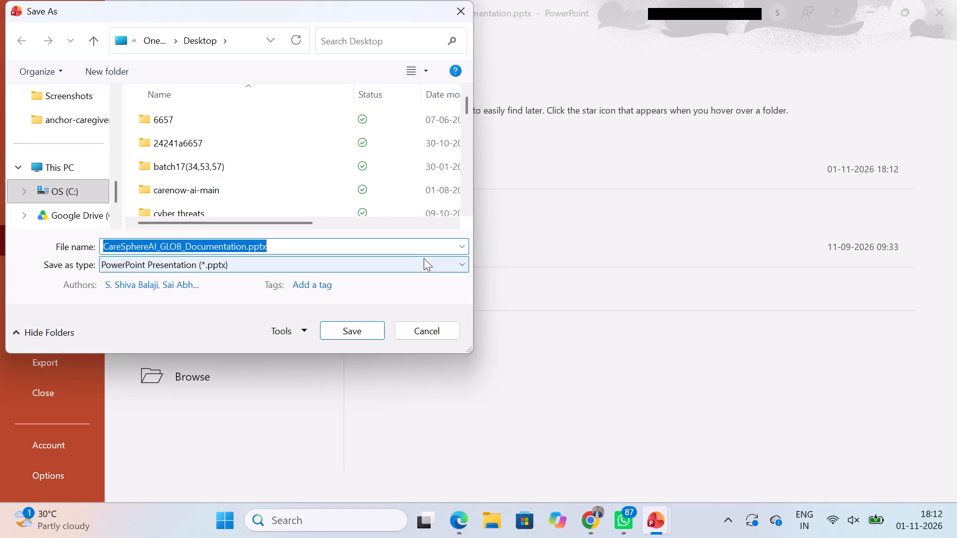
scroll(66, 158, "up", 1)
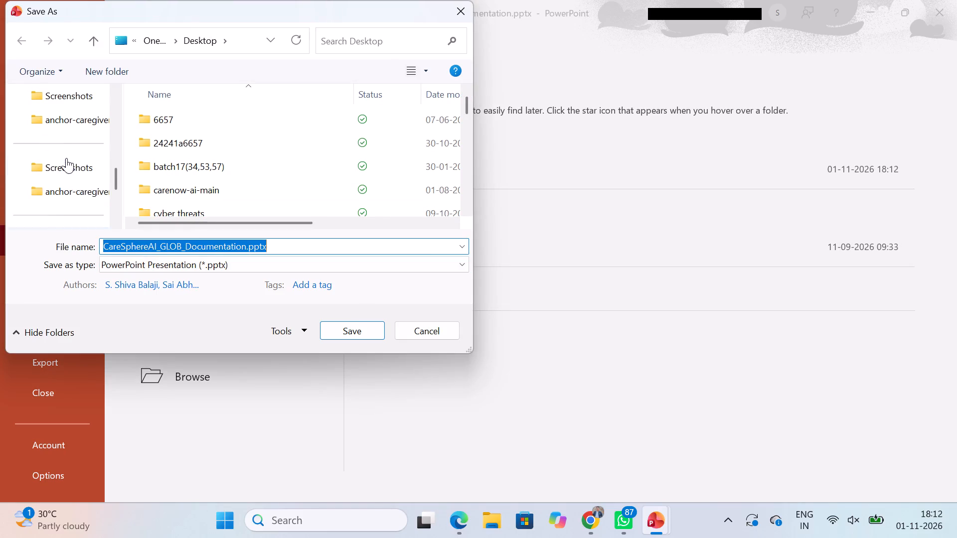
scroll(66, 158, "up", 1)
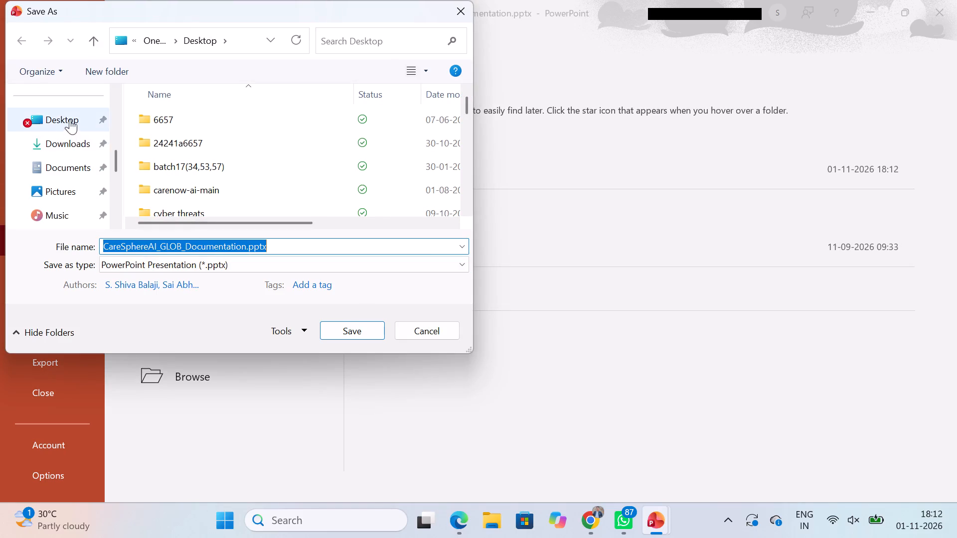
left_click(70, 121)
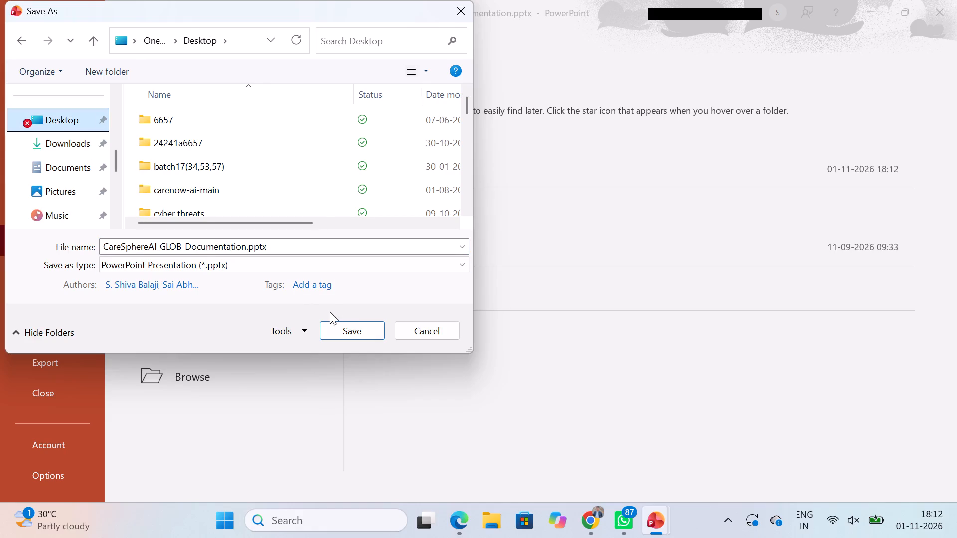
left_click(351, 333)
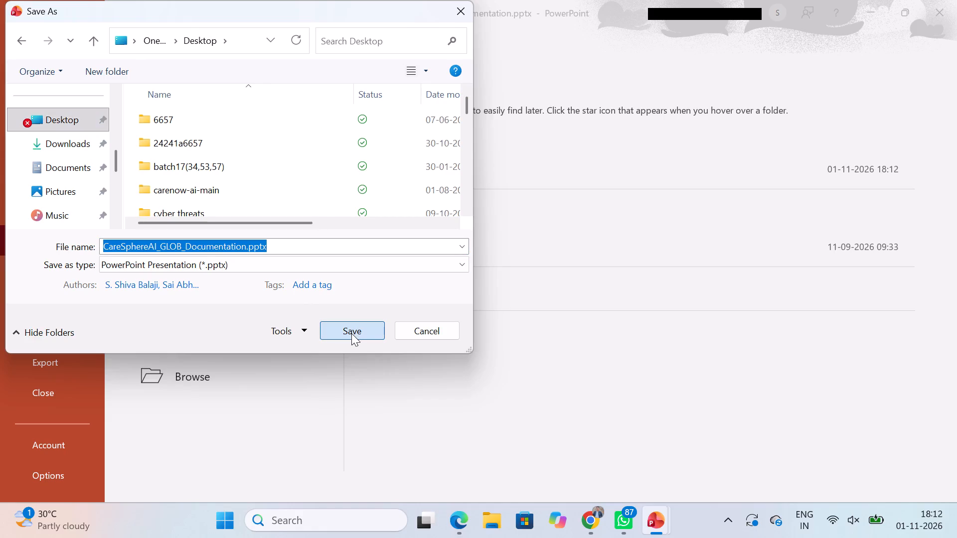
left_click(351, 333)
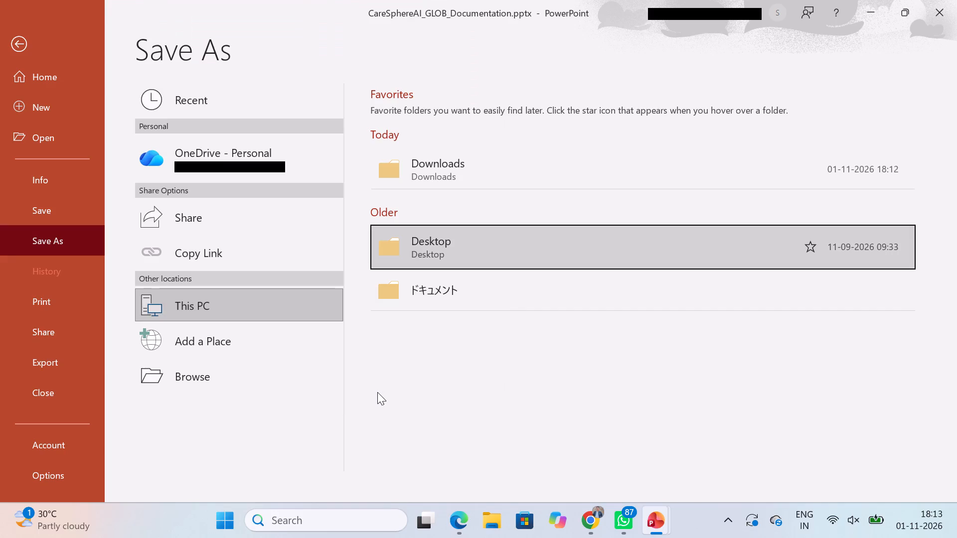
Switch to File Explorer and open CareSphereAI_GLOB_Documentation.pptx from the Desktop folder.
left_click(956, 517)
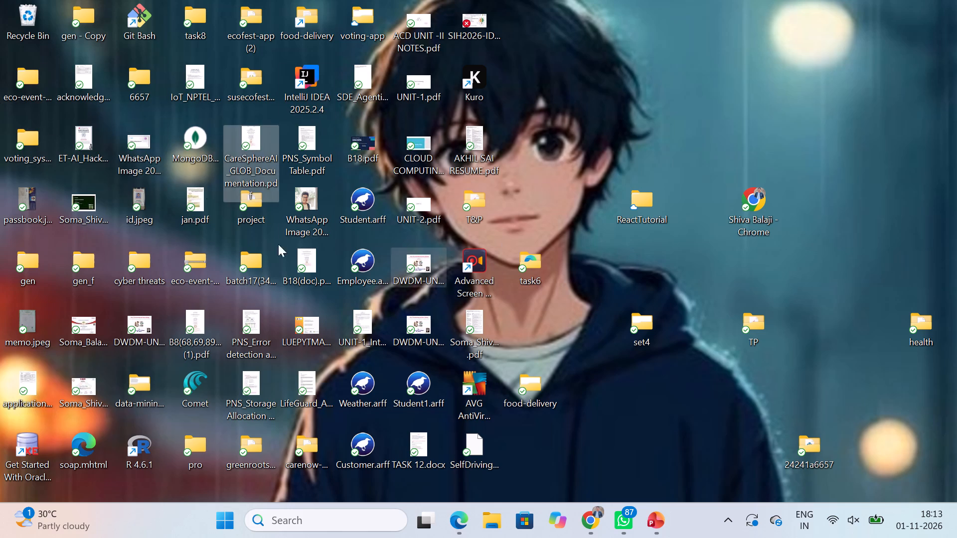
left_click(492, 520)
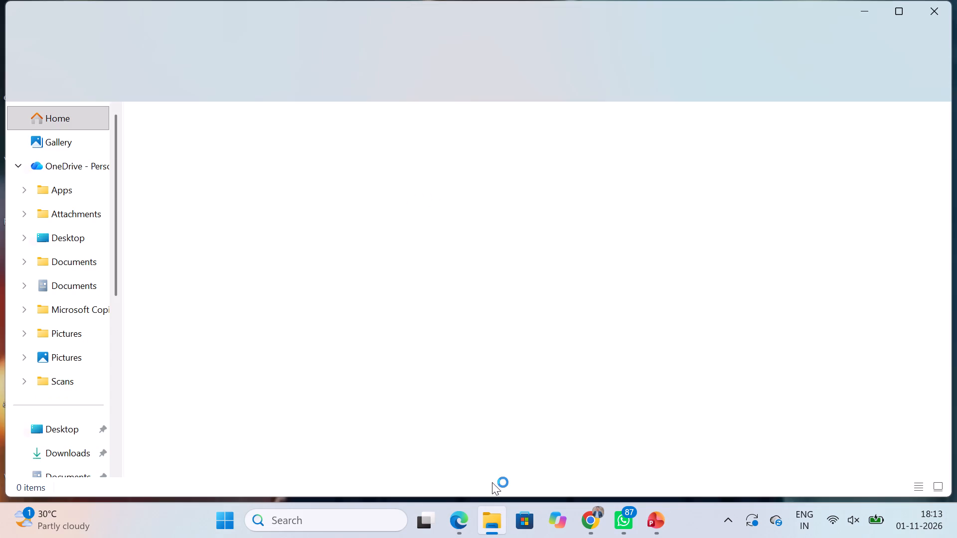
left_click(46, 237)
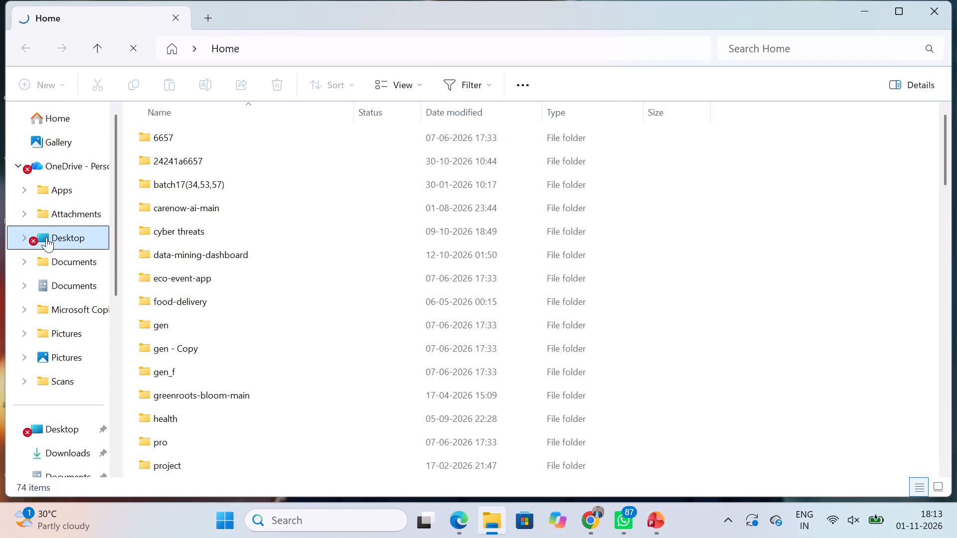
scroll(304, 304, "down", 1)
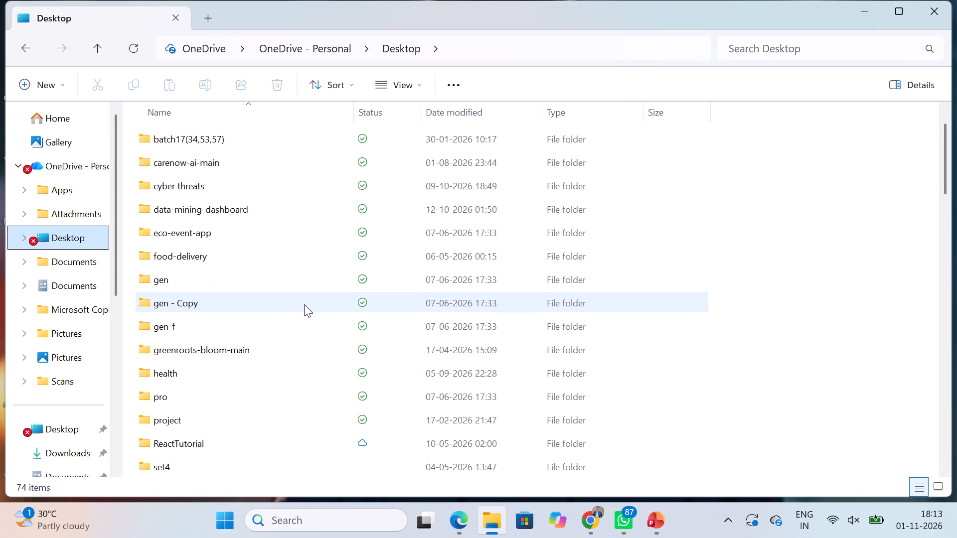
scroll(304, 304, "down", 3)
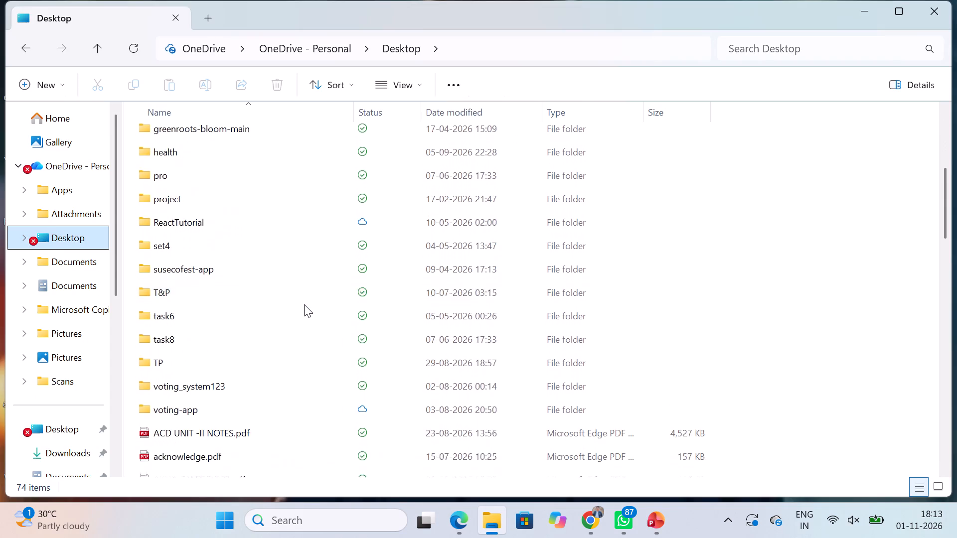
scroll(304, 304, "down", 3)
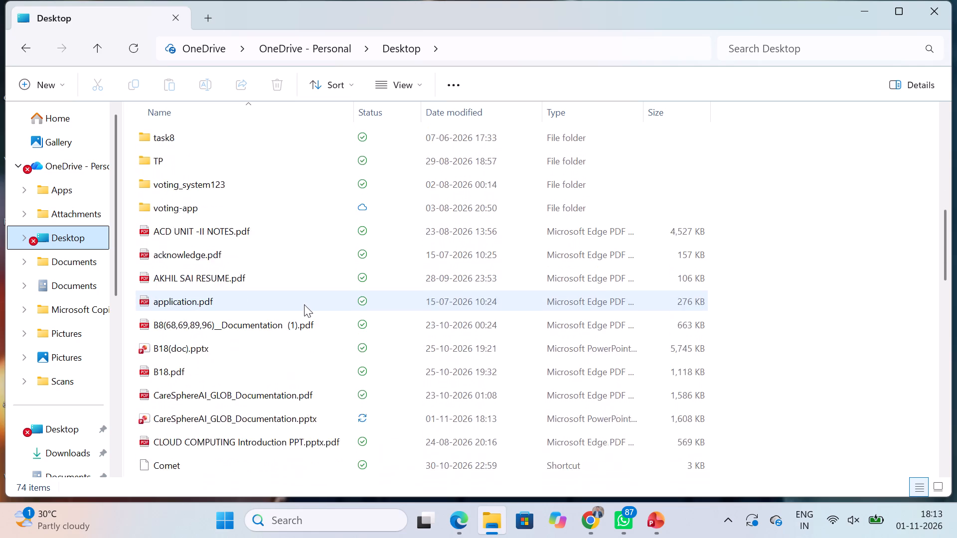
scroll(304, 304, "down", 1)
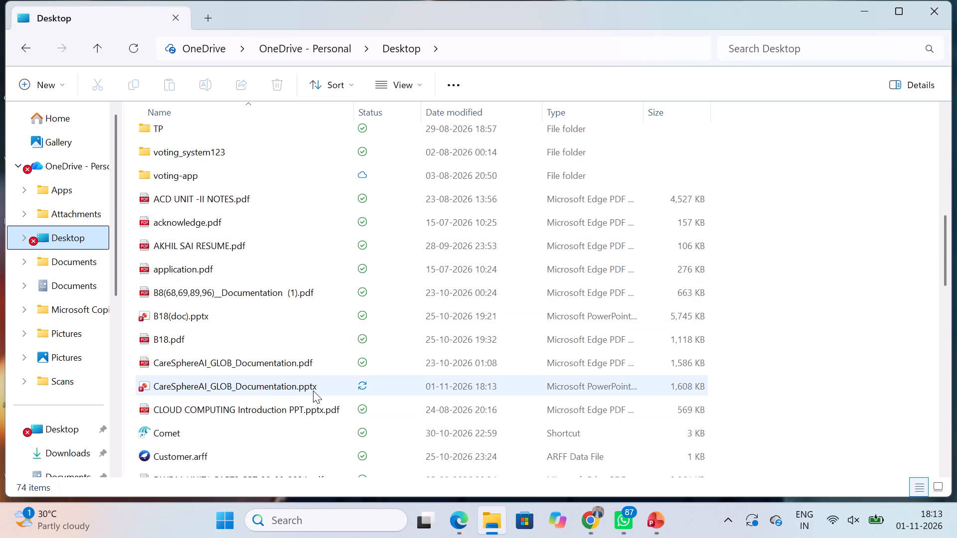
left_click(313, 391)
double_click(313, 391)
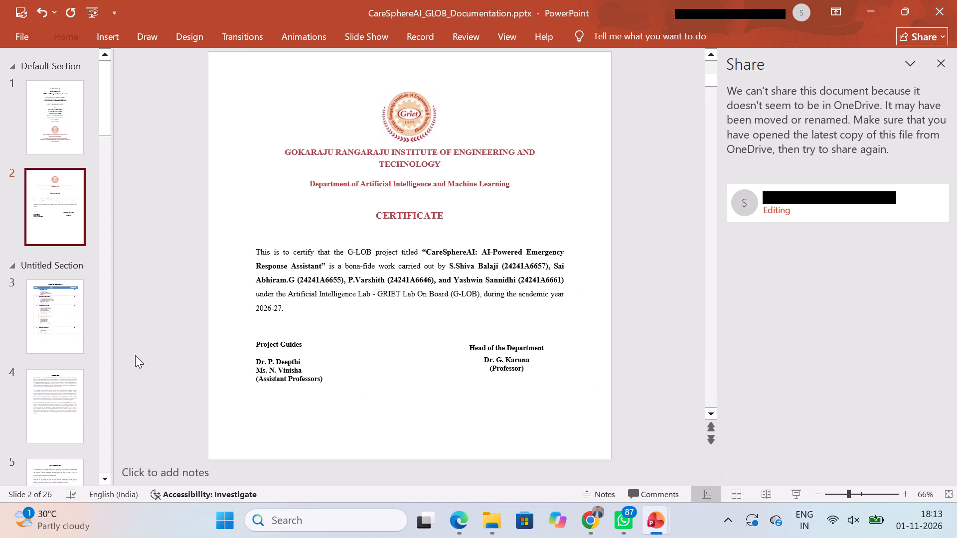
Go to the table of contents on slide 3 and try to select the subtopics under INTRODUCTION.
left_click(56, 314)
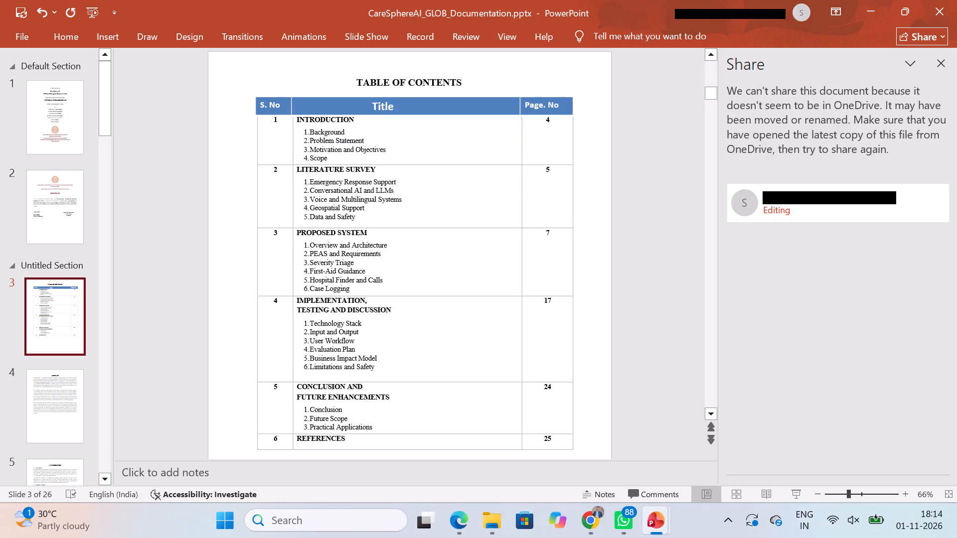
left_click_drag(361, 159, 319, 152)
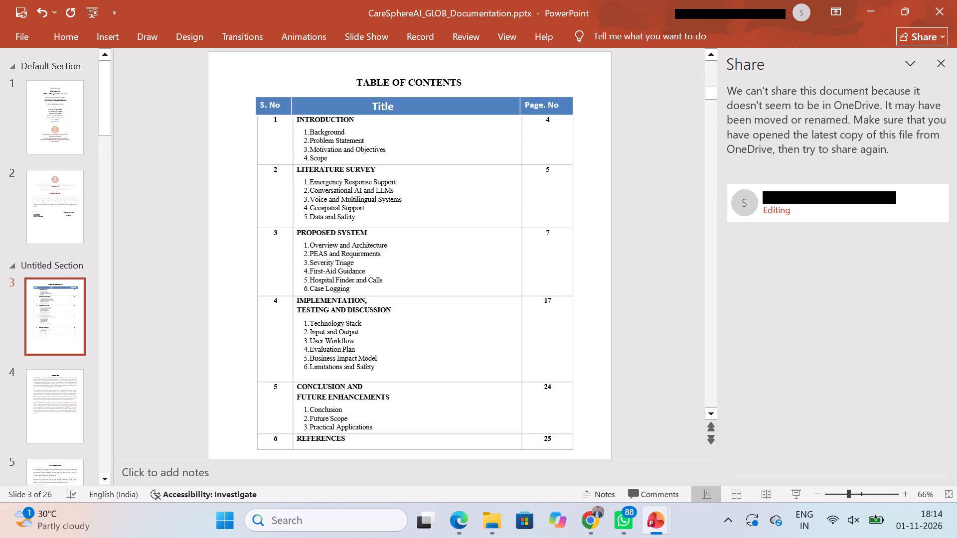
left_click_drag(319, 152, 325, 156)
left_click(330, 156)
left_click_drag(330, 156, 303, 131)
left_click_drag(303, 131, 295, 121)
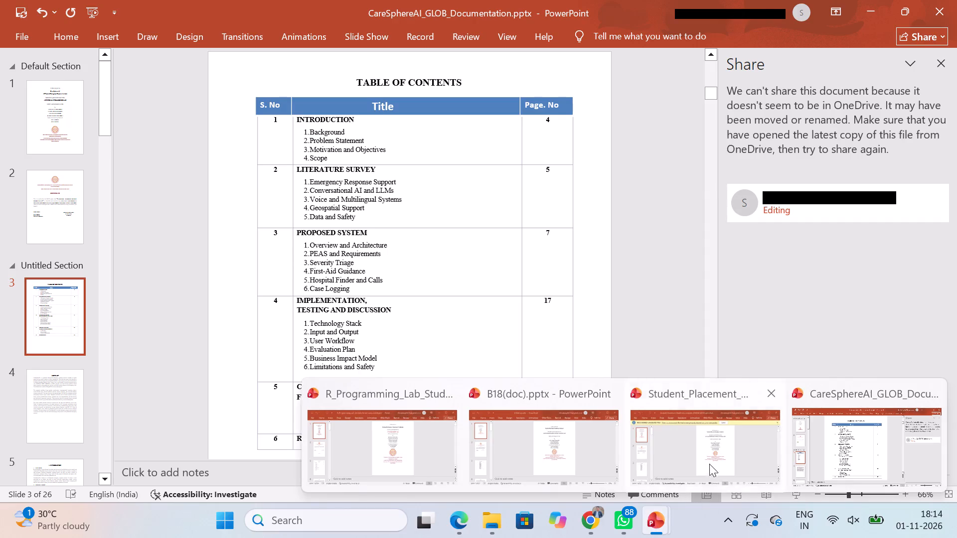
Close the recovered Student Placement Readiness Analyzer presentation, saving it to Downloads as Student_Placement_Readiness_Analyzer_DWDM_GLOB [Autosaved].pptx.
left_click(708, 463)
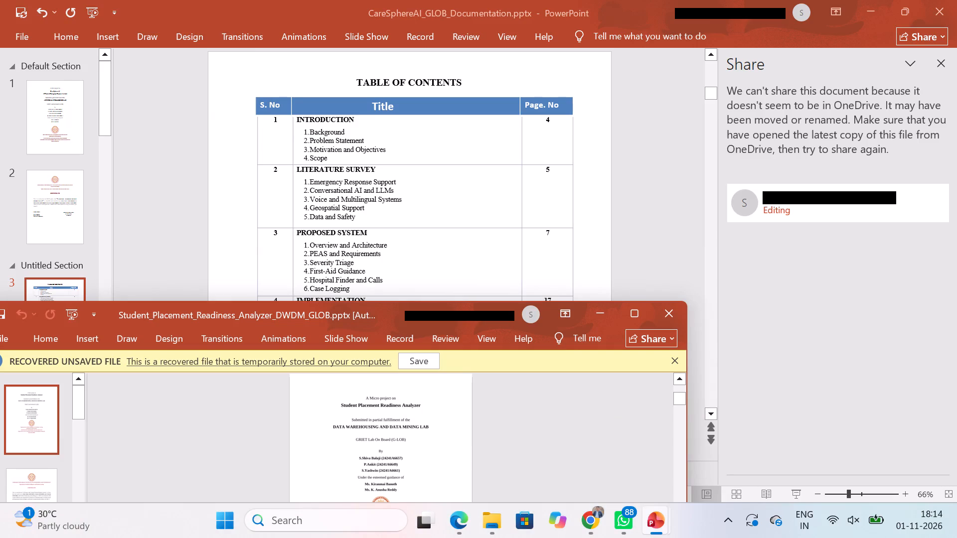
left_click(660, 314)
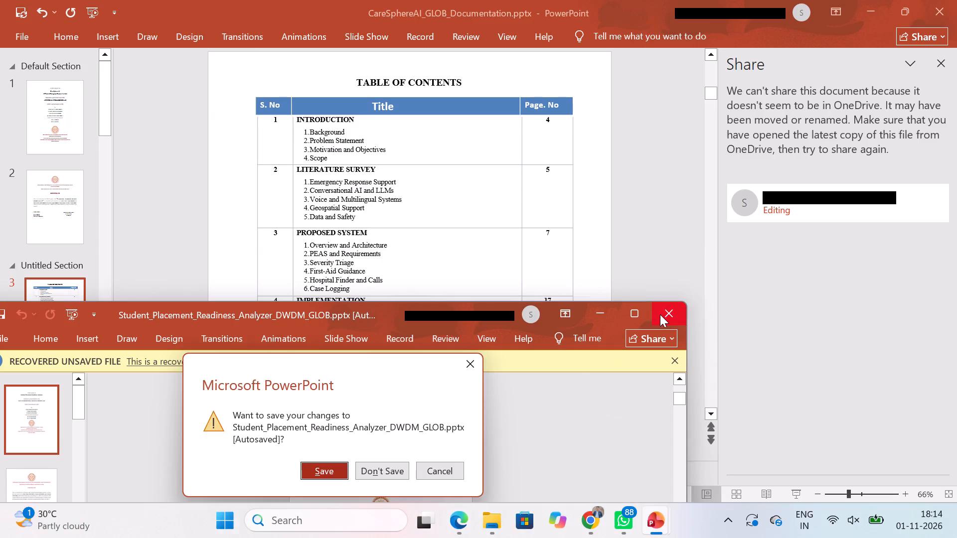
left_click(325, 473)
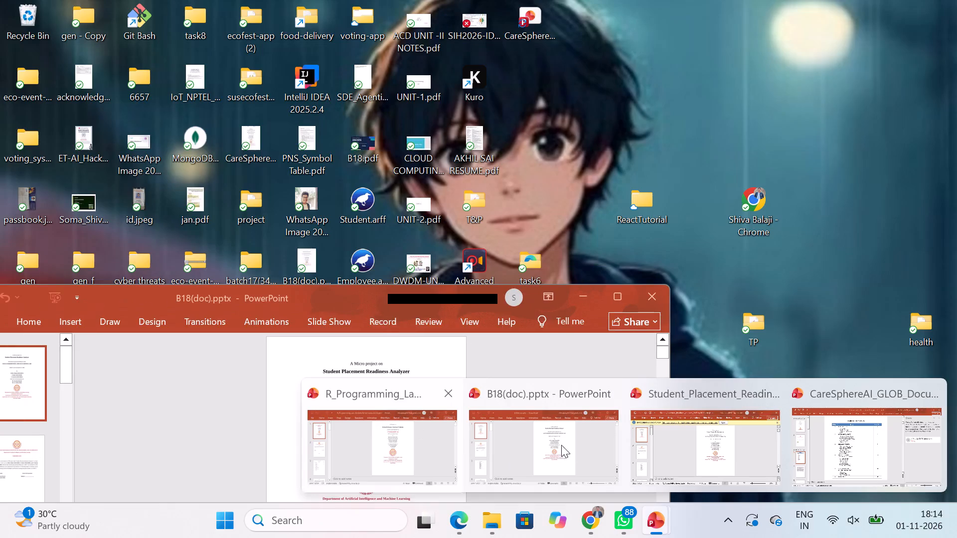
left_click(800, 447)
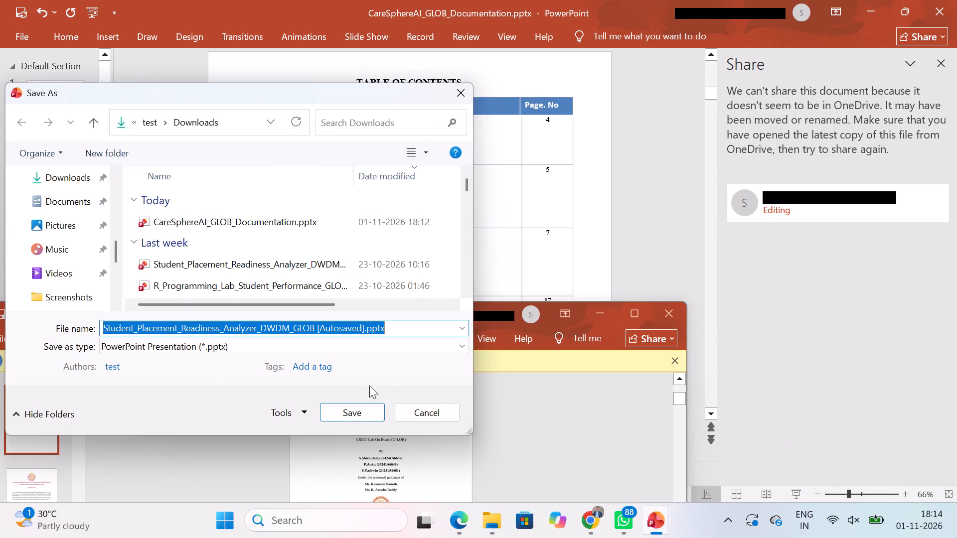
left_click(354, 415)
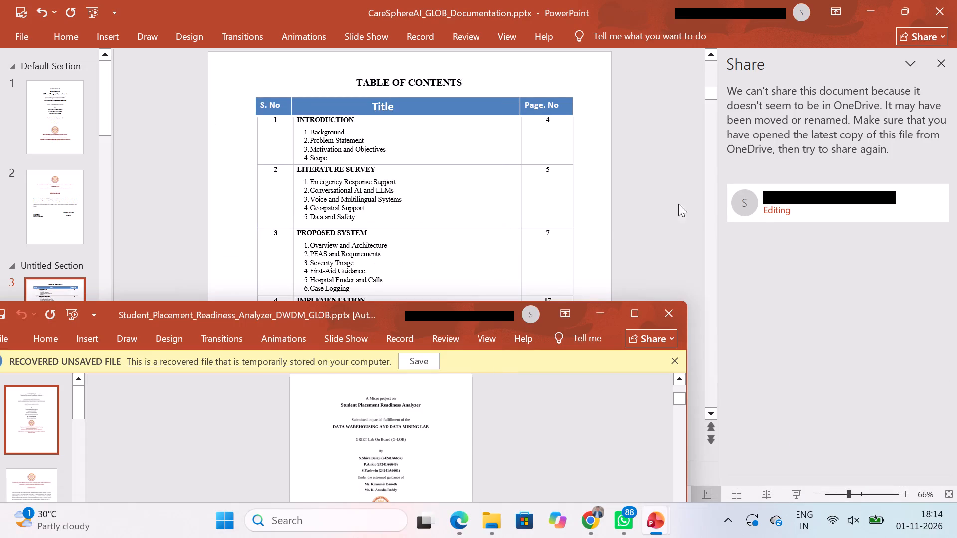
Return to the CareSphereAI presentation, expand the listed editor's contact card, and dismiss the Share pane.
left_click(795, 211)
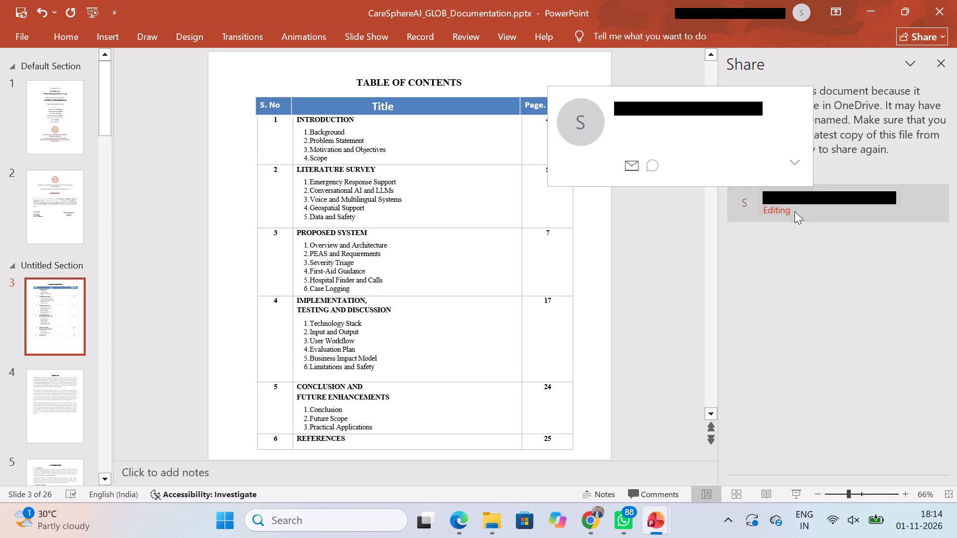
left_click(795, 163)
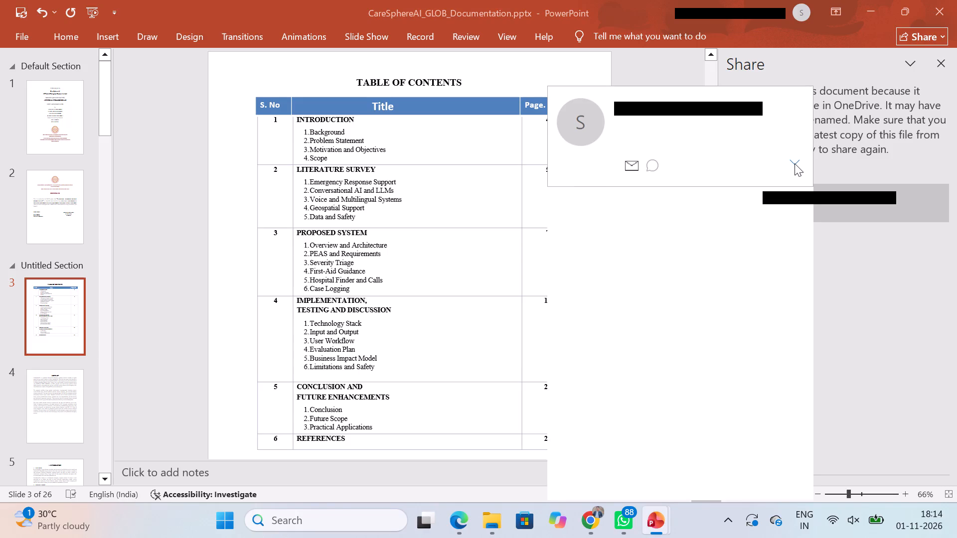
left_click(795, 163)
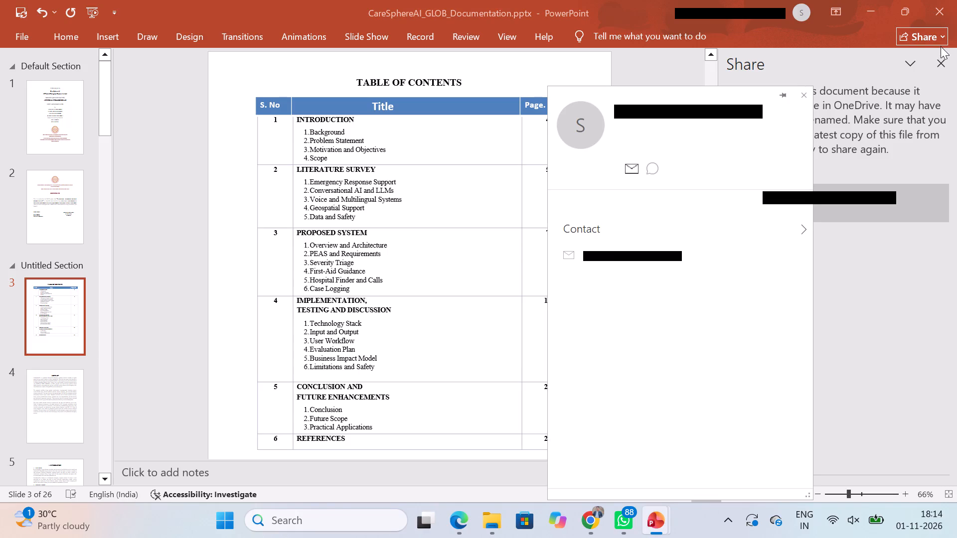
left_click(941, 55)
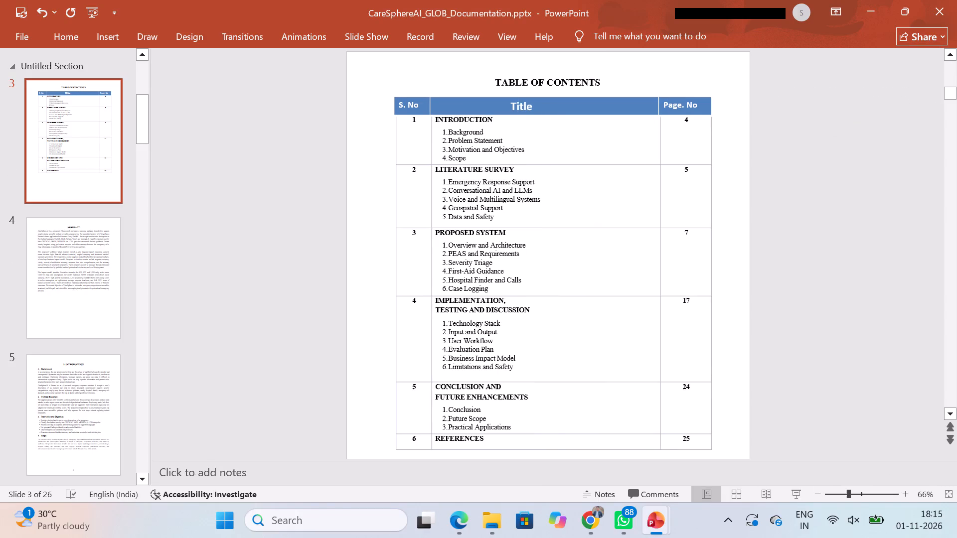
Set the font size of the four INTRODUCTION subtopics in the contents table to 10.5.
left_click(525, 160)
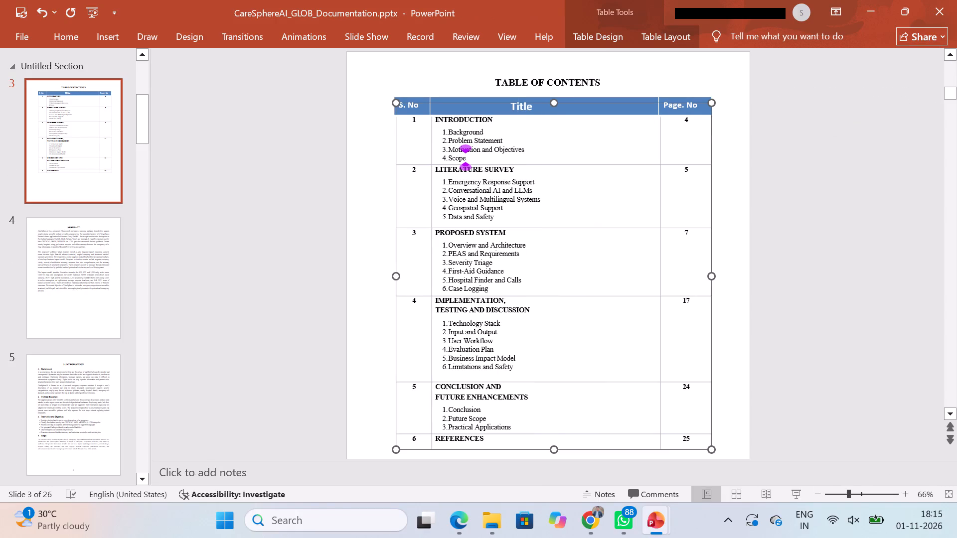
left_click_drag(484, 158, 432, 133)
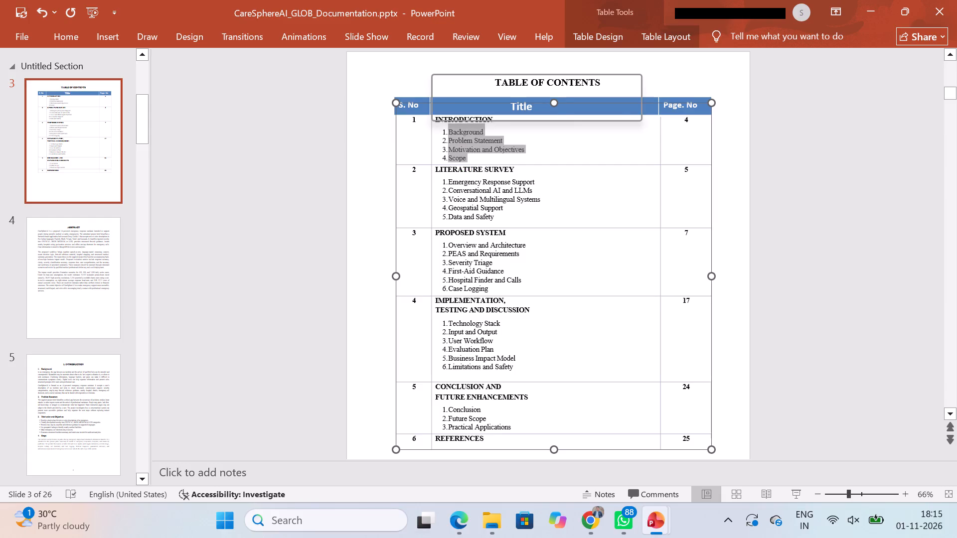
left_click(526, 88)
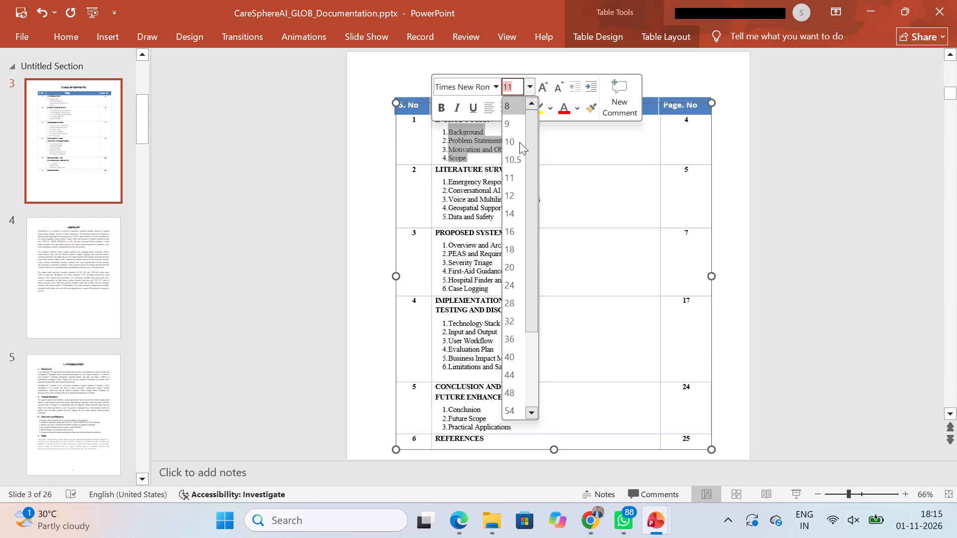
left_click(516, 155)
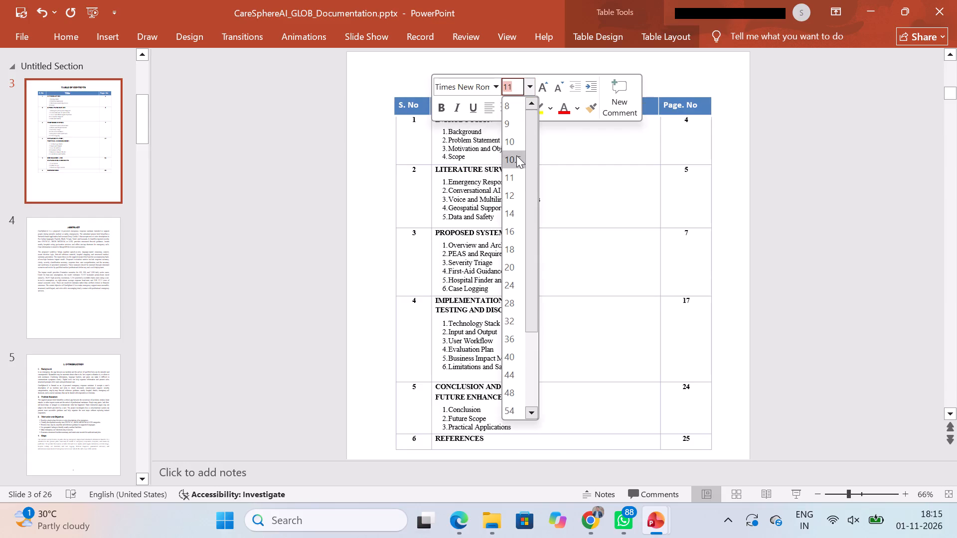
left_click(325, 198)
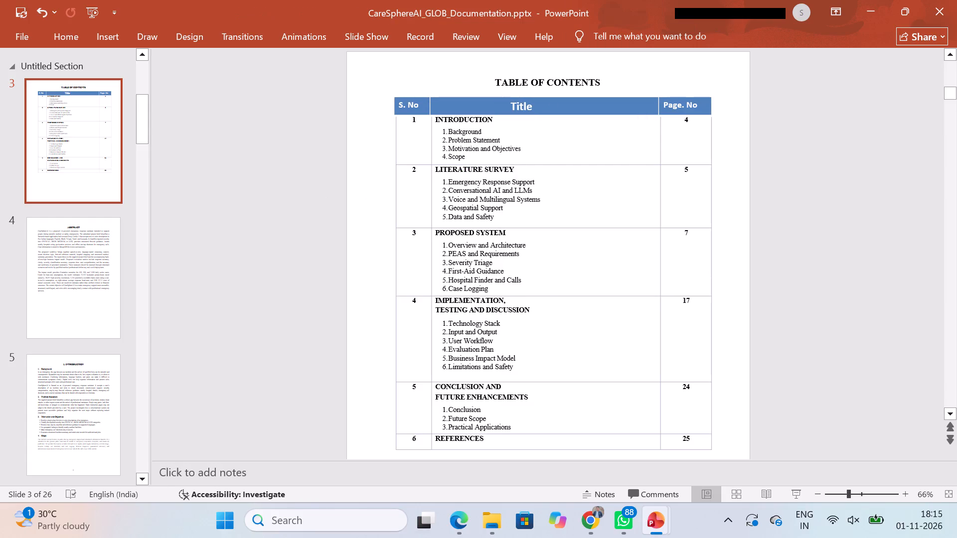
Set the font size of the five LITERATURE SURVEY subtopics in the contents table to 10.5.
left_click_drag(504, 223, 497, 216)
left_click_drag(497, 216, 448, 188)
left_click(489, 213)
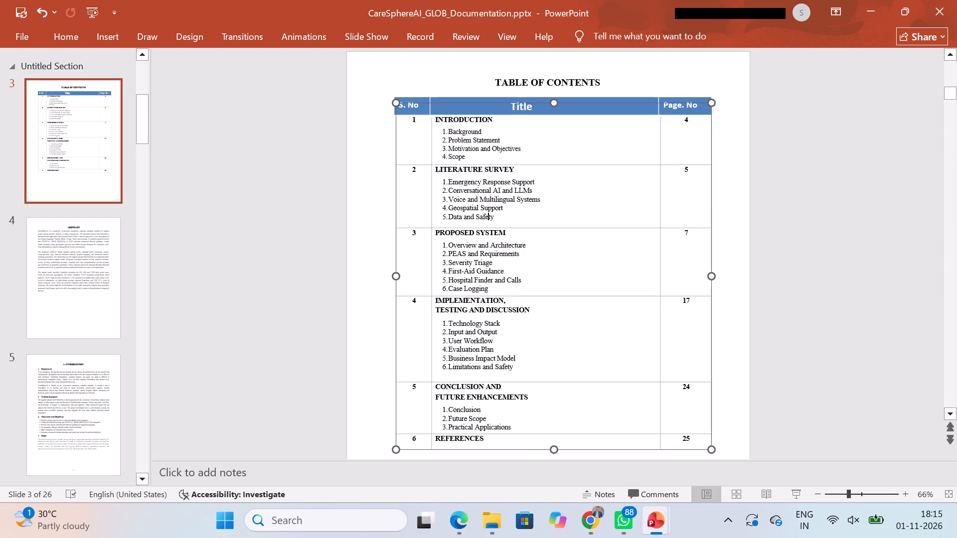
left_click_drag(494, 216, 448, 183)
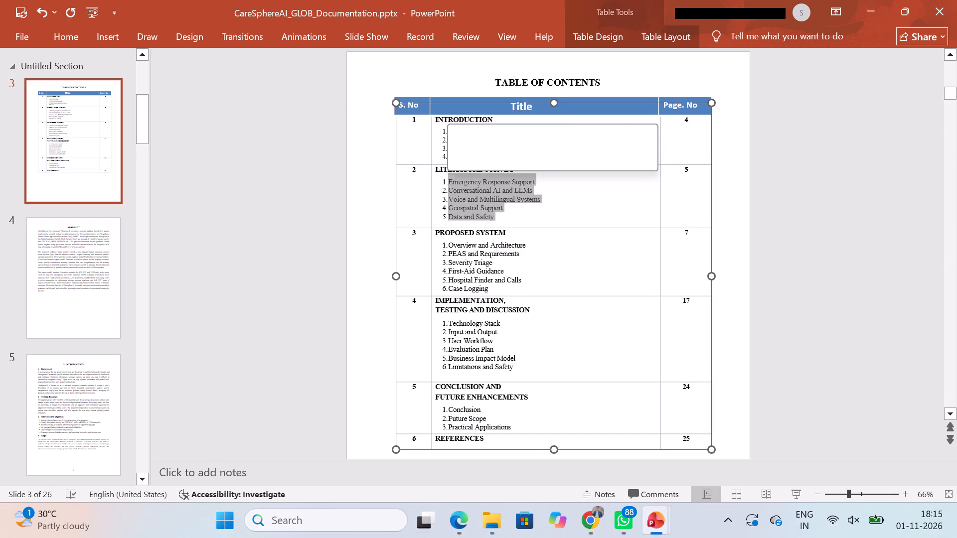
left_click(544, 137)
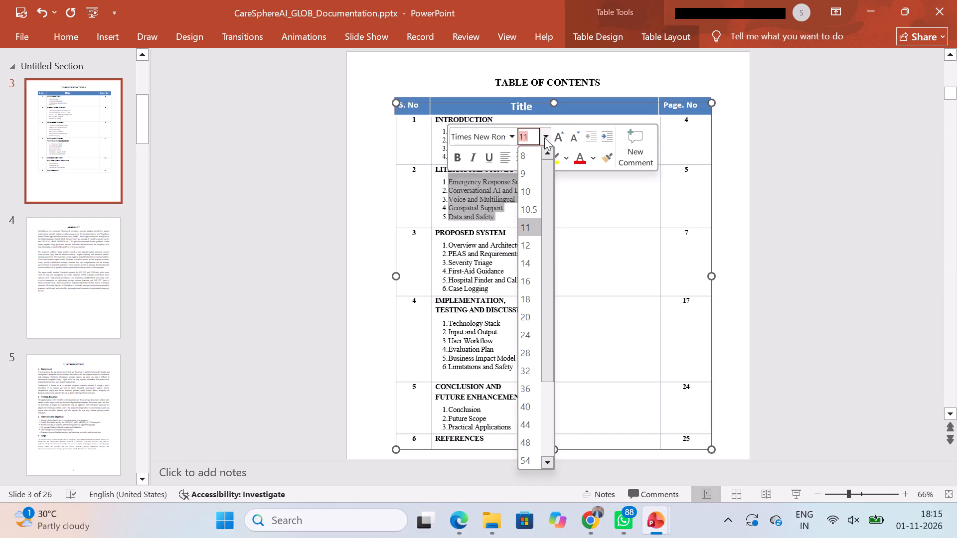
left_click(534, 205)
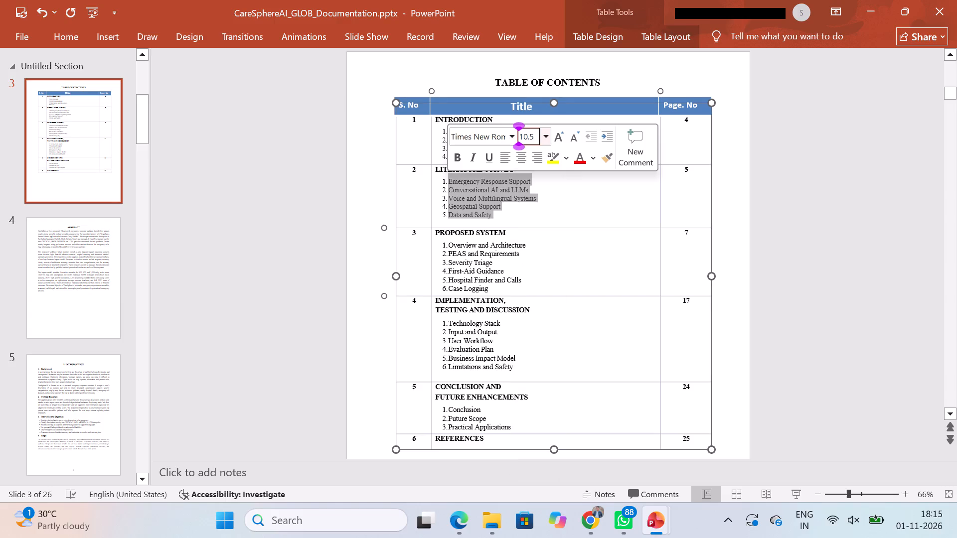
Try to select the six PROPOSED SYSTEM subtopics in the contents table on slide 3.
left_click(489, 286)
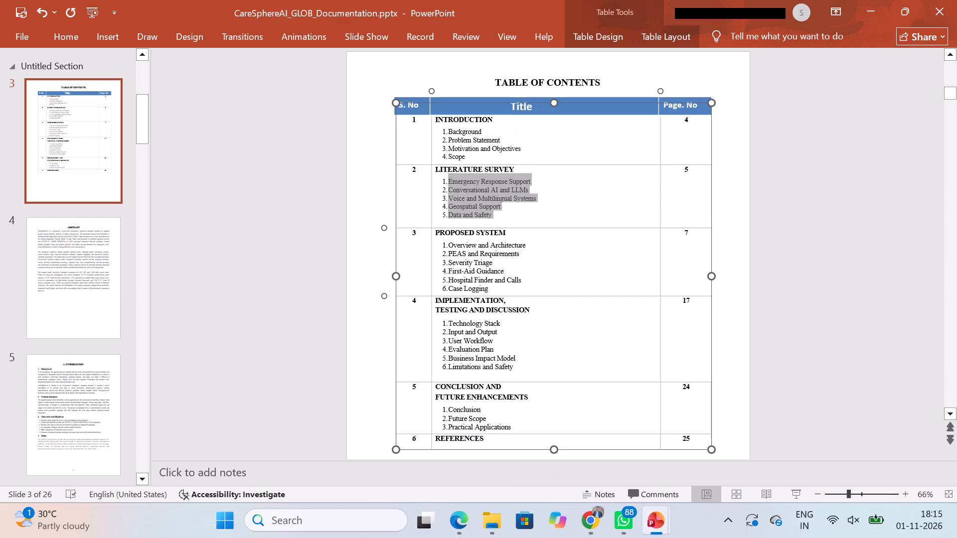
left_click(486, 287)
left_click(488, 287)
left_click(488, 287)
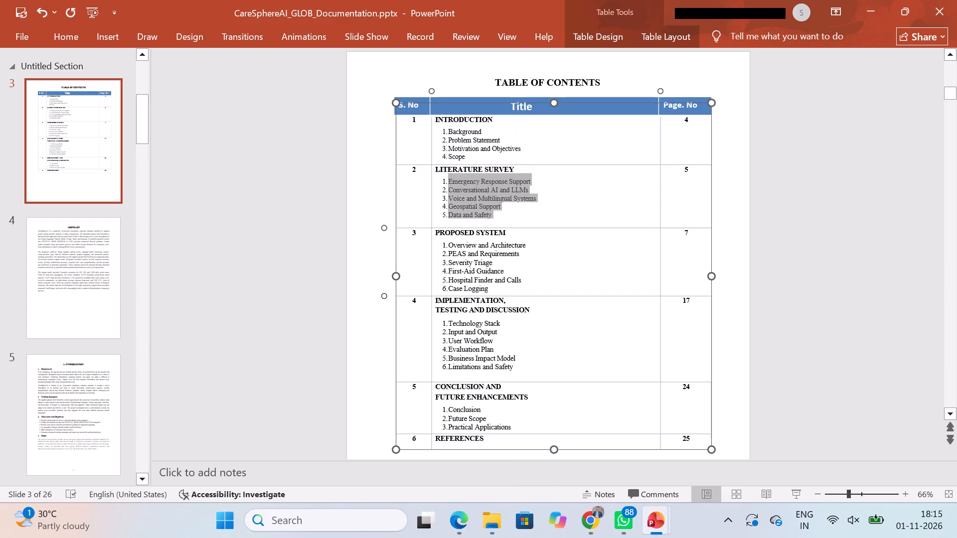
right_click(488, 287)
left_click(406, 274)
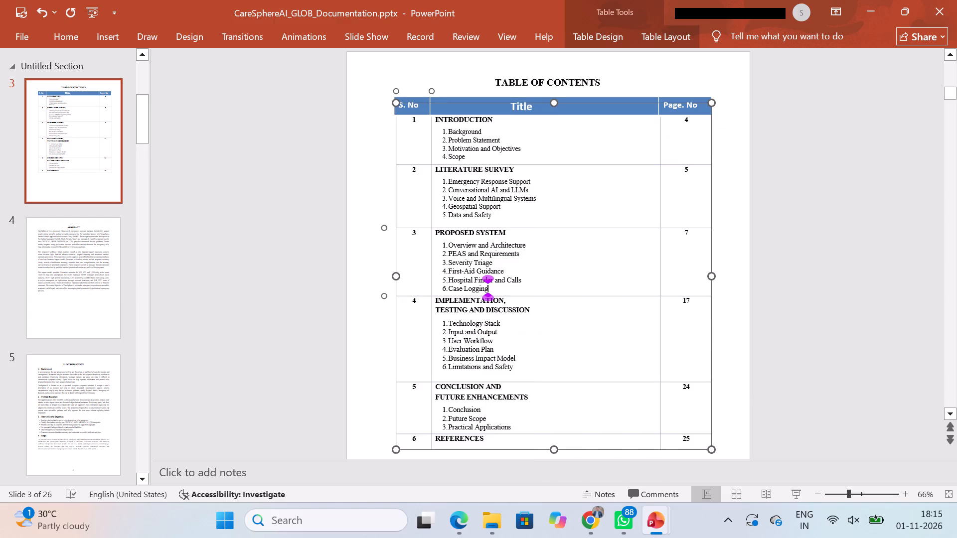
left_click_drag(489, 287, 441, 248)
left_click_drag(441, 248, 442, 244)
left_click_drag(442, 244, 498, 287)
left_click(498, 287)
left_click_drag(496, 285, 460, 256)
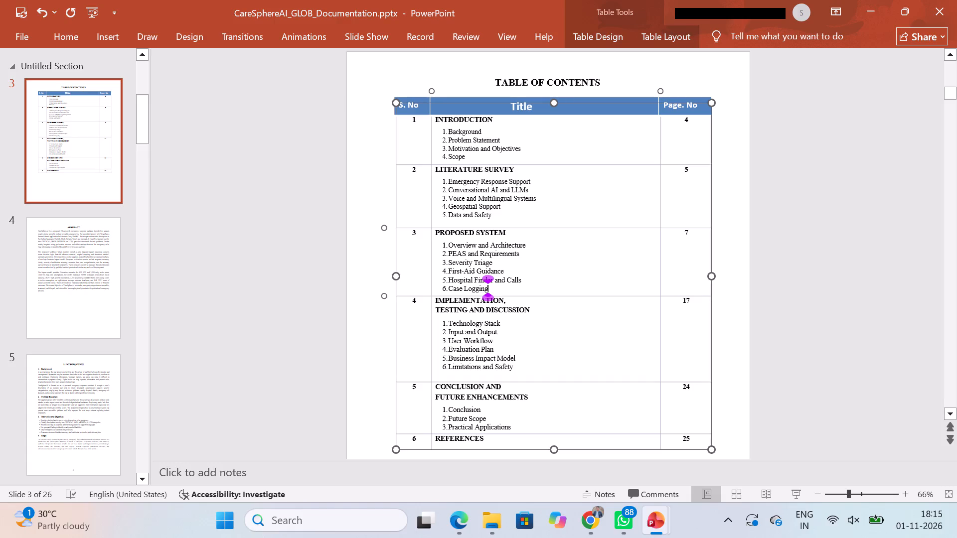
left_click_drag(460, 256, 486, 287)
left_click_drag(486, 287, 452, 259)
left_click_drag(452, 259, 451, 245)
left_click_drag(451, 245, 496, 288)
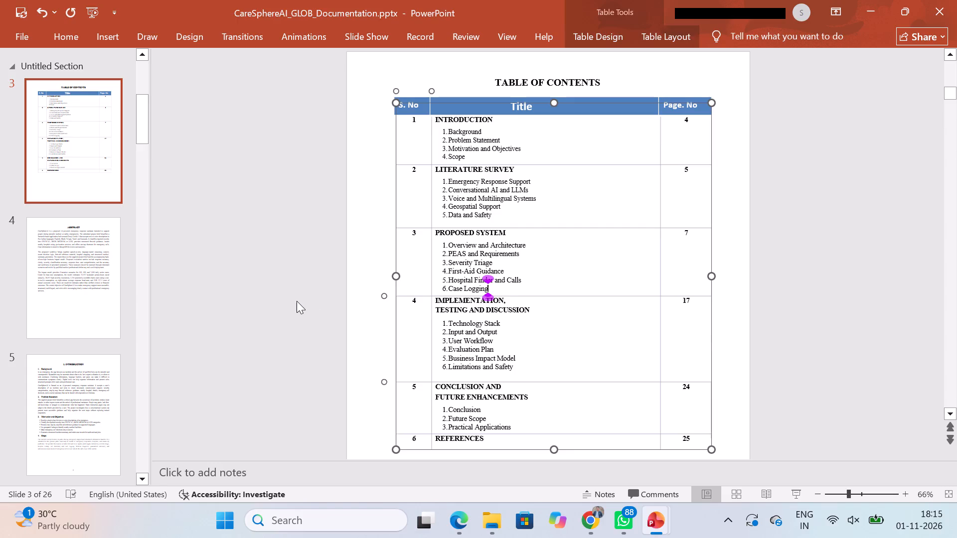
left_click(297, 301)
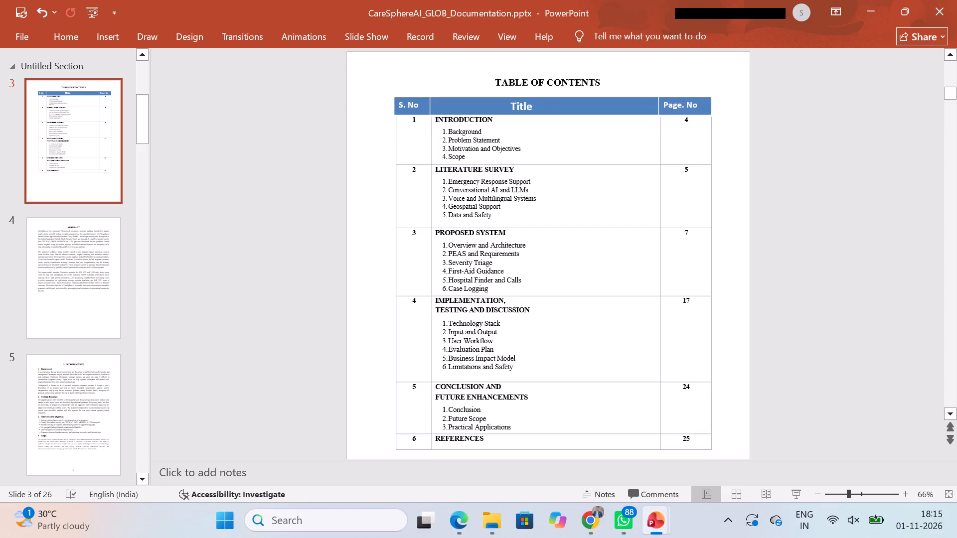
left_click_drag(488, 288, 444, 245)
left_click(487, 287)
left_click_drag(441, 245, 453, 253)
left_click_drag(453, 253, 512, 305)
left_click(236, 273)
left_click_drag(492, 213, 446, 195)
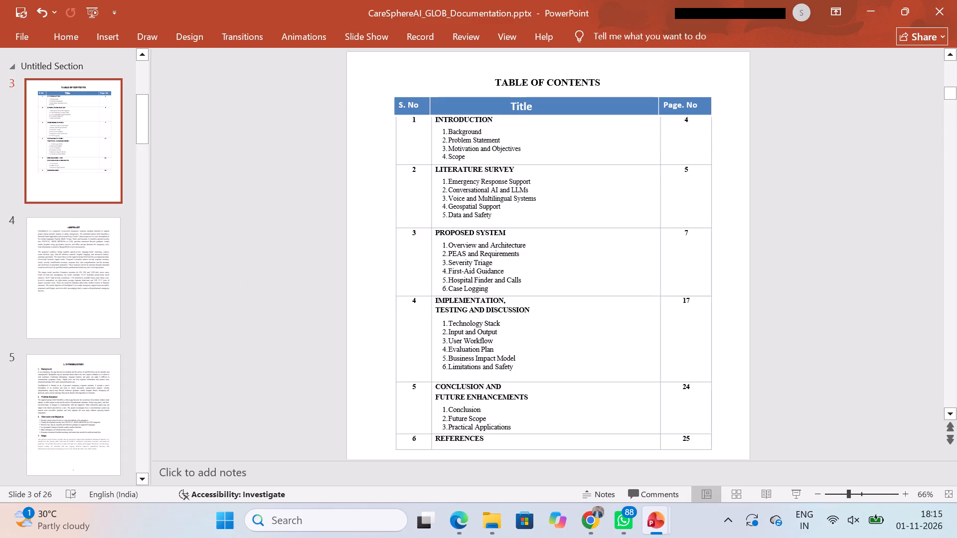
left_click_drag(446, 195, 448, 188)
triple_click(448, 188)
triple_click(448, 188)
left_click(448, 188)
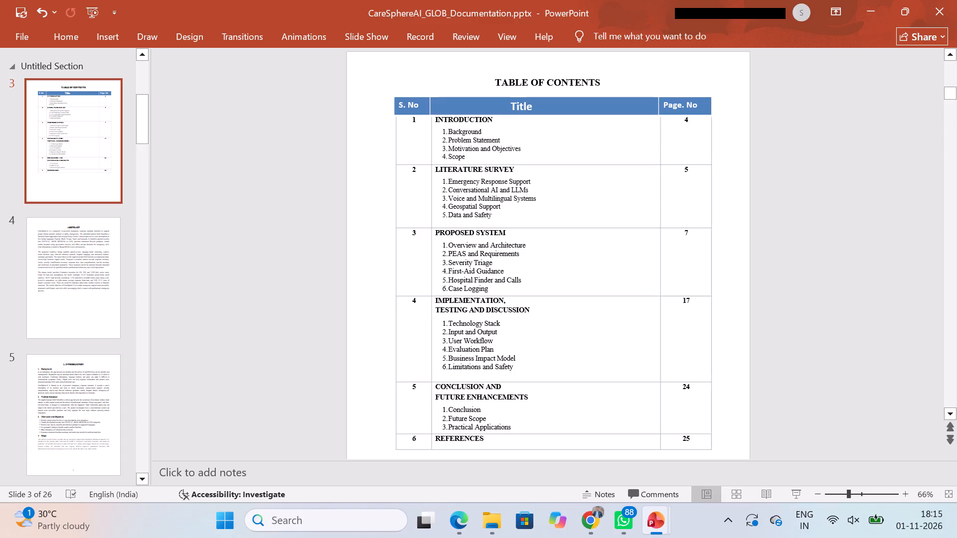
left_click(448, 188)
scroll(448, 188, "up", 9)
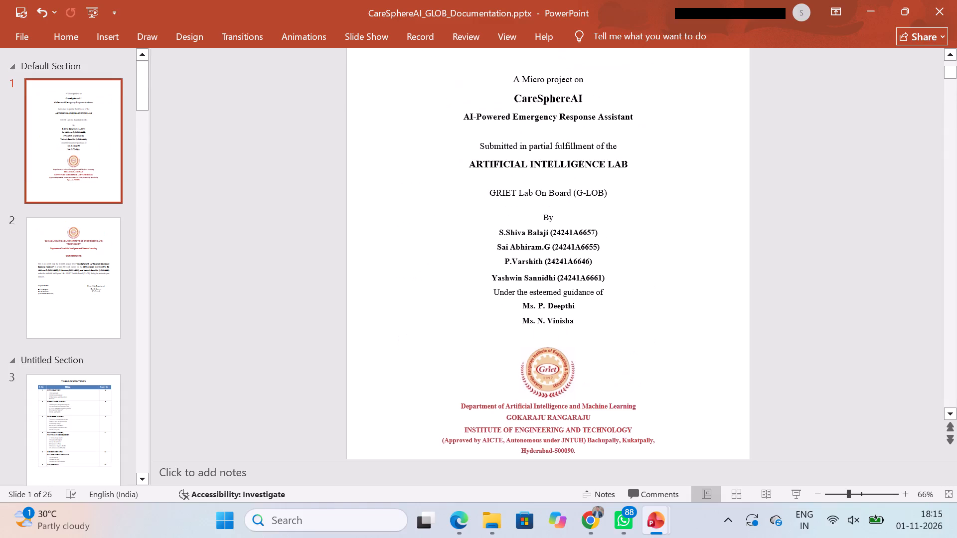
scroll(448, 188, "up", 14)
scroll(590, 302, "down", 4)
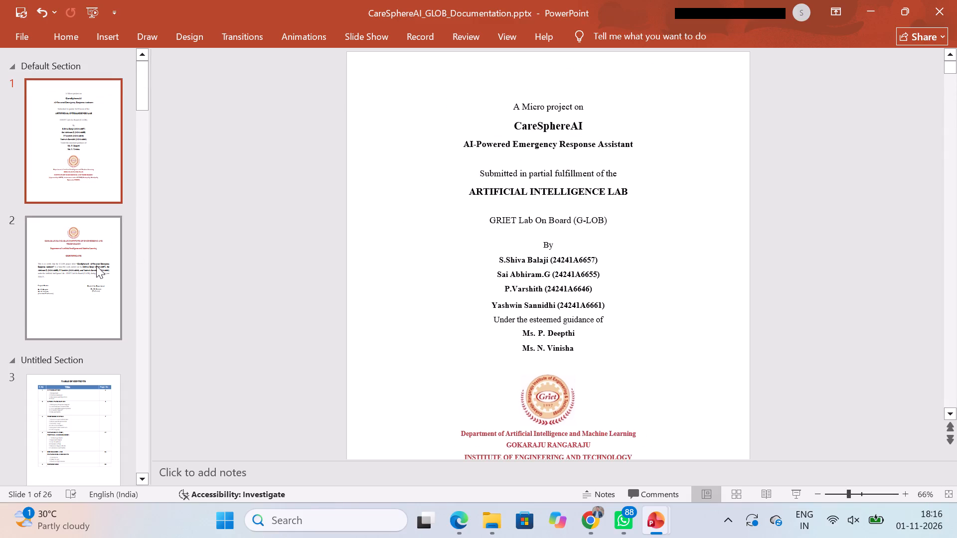
Return to slide 3 and set the font size of the six PROPOSED SYSTEM subtopics in the contents table to 10.5.
left_click(96, 266)
left_click(87, 445)
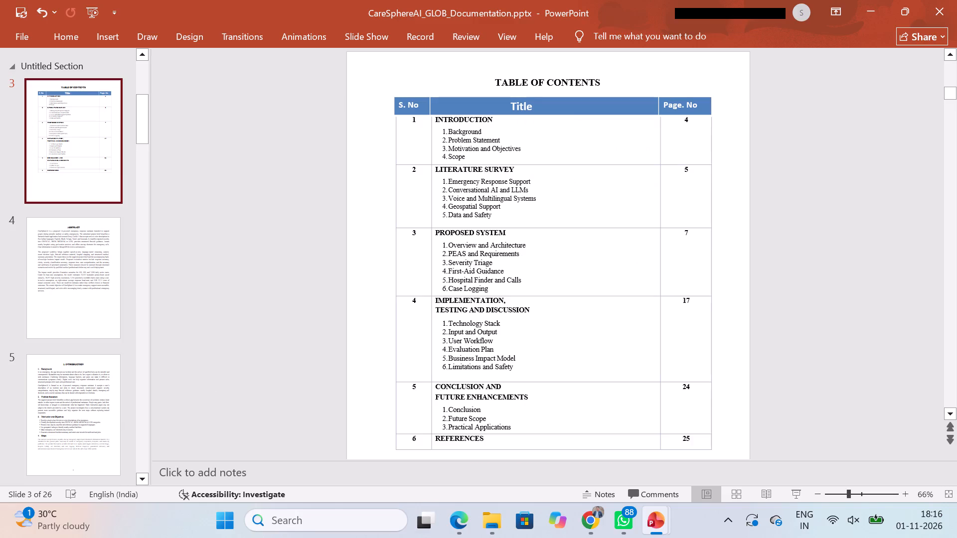
left_click(487, 289)
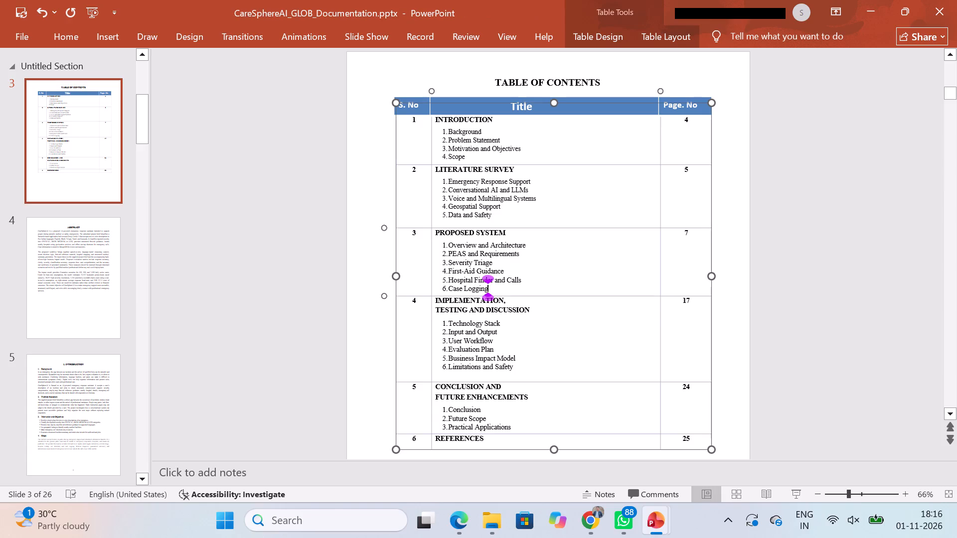
left_click_drag(487, 289, 449, 249)
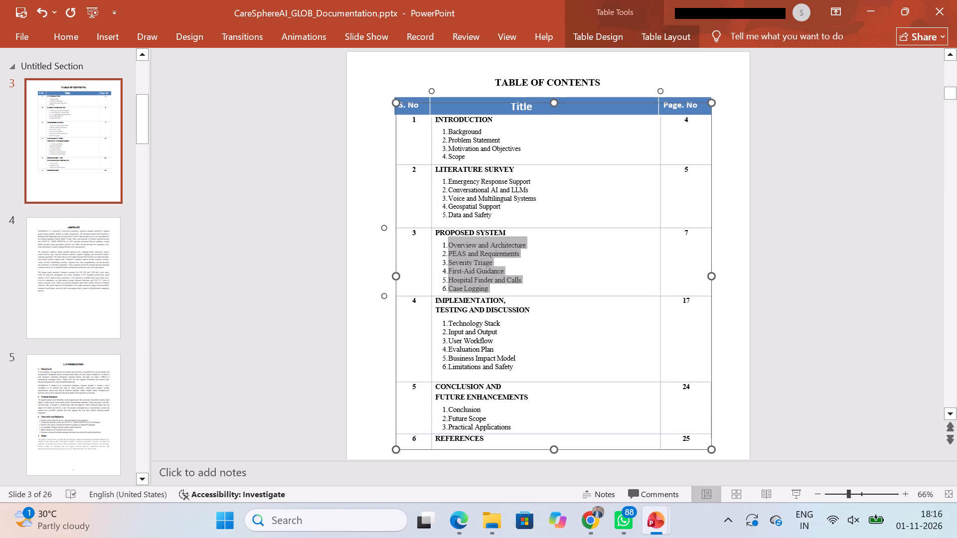
left_click_drag(449, 249, 449, 246)
left_click(548, 206)
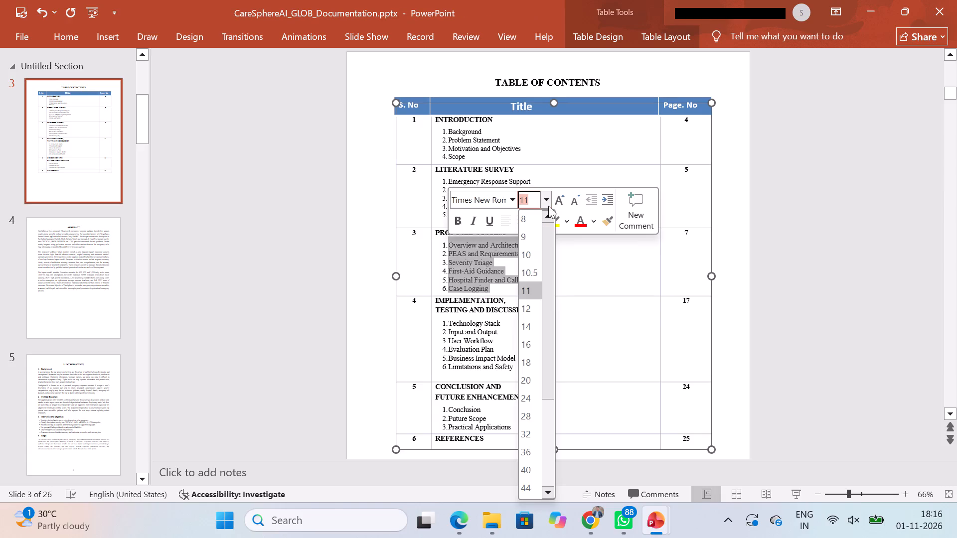
left_click(535, 272)
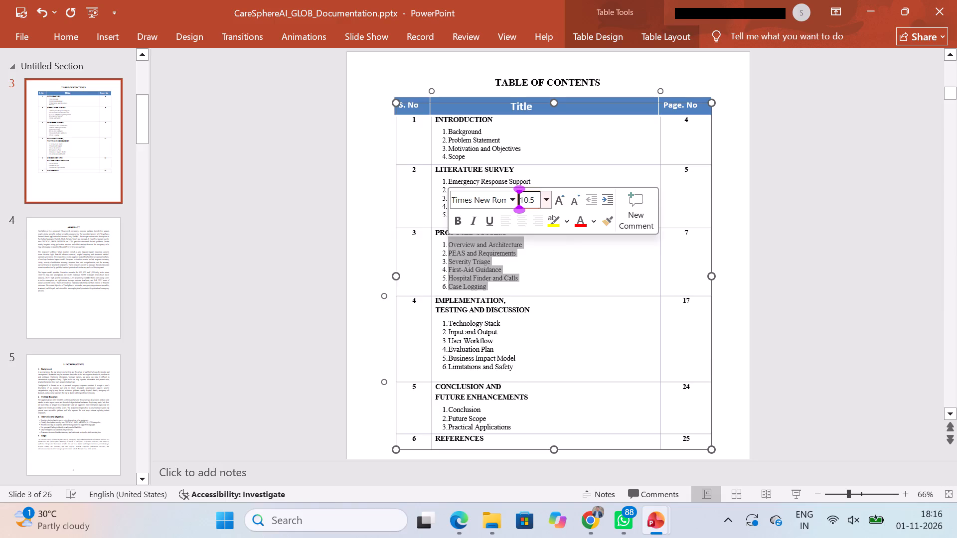
Set the font size of the six IMPLEMENTATION, TESTING AND DISCUSSION subtopics in the contents table to 10.5.
left_click(514, 368)
left_click_drag(514, 368, 447, 321)
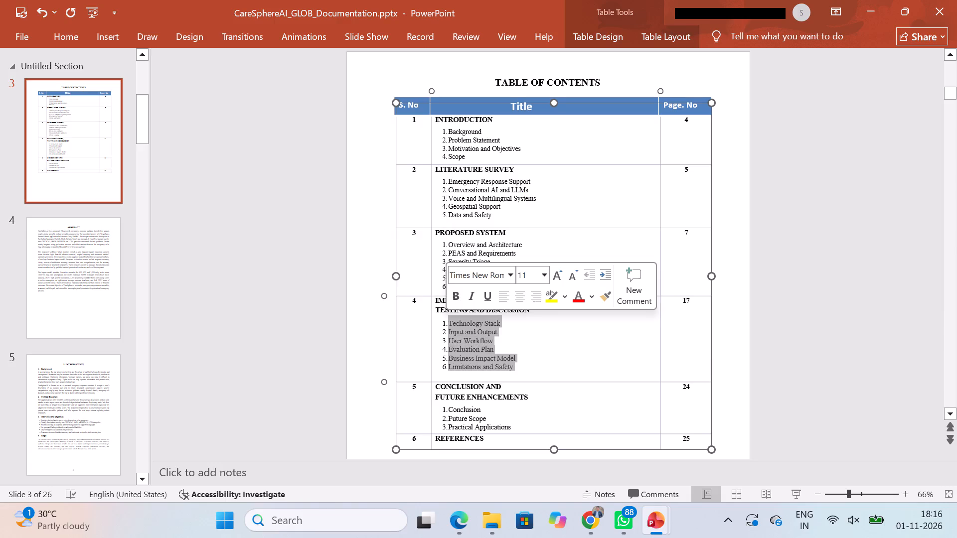
left_click(542, 277)
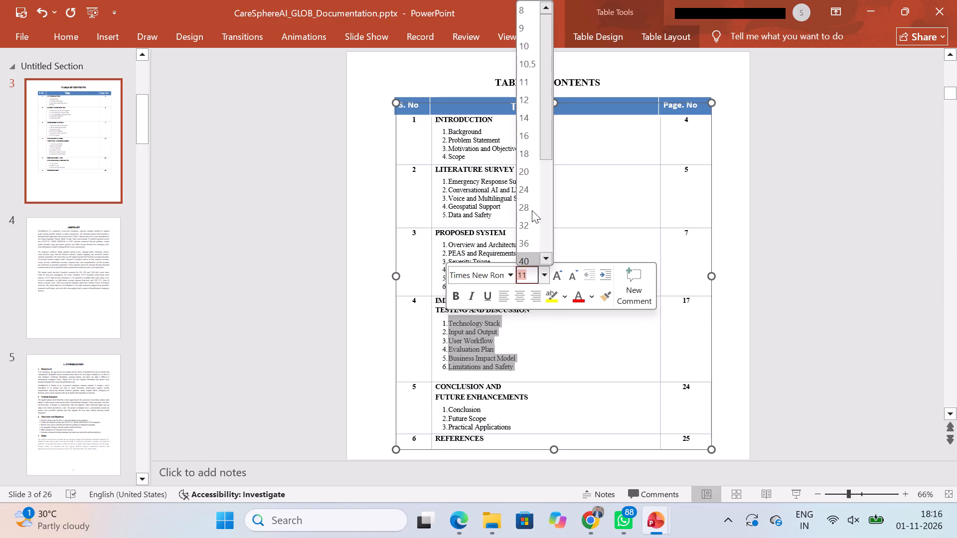
left_click(532, 65)
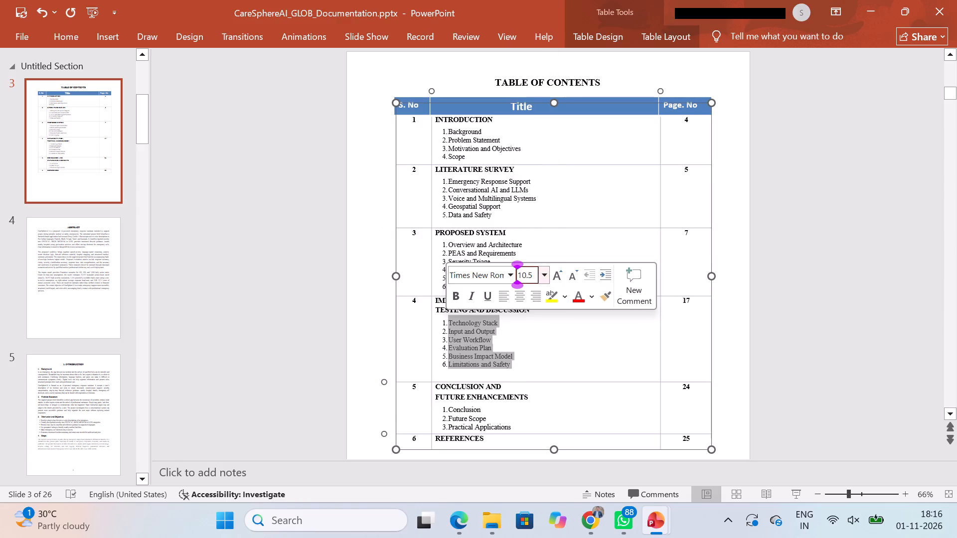
Set the font size of the three CONCLUSION AND FUTURE ENHANCEMENTS subtopics in the contents table to 10.5.
left_click(513, 433)
left_click_drag(512, 432, 441, 406)
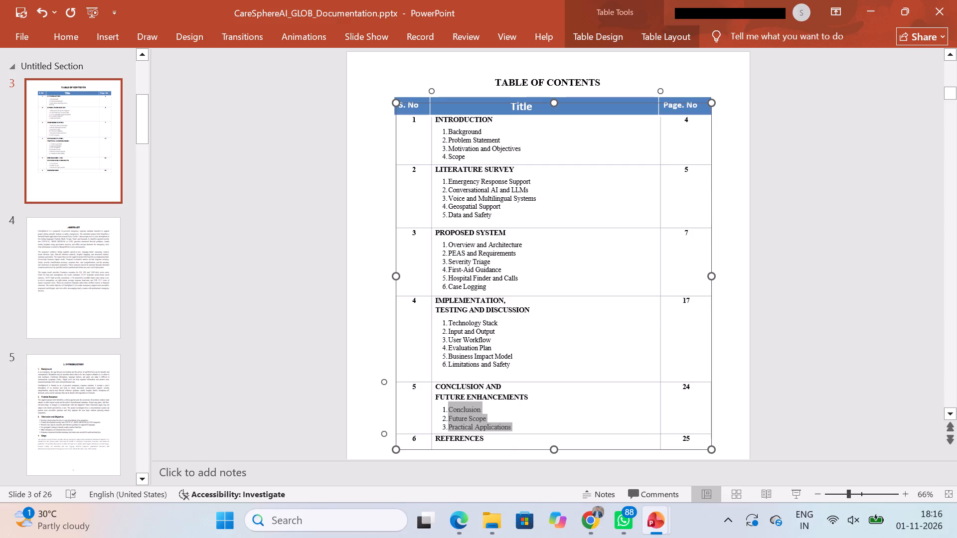
left_click_drag(441, 406, 441, 405)
left_click(535, 363)
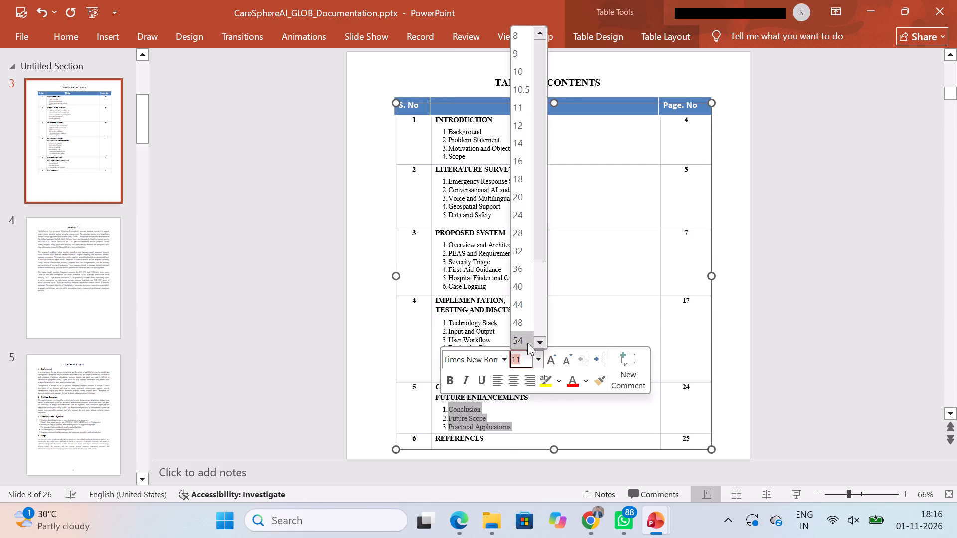
left_click(516, 93)
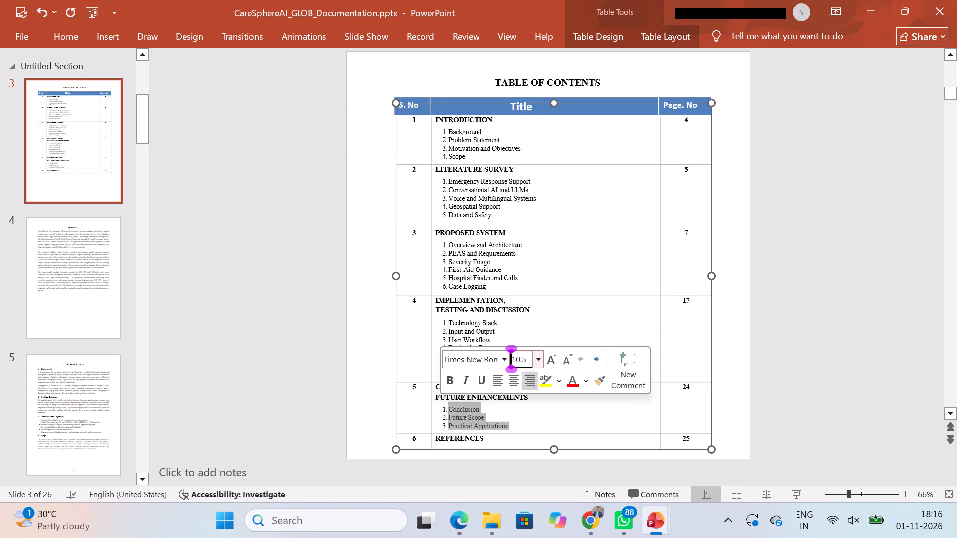
left_click(500, 451)
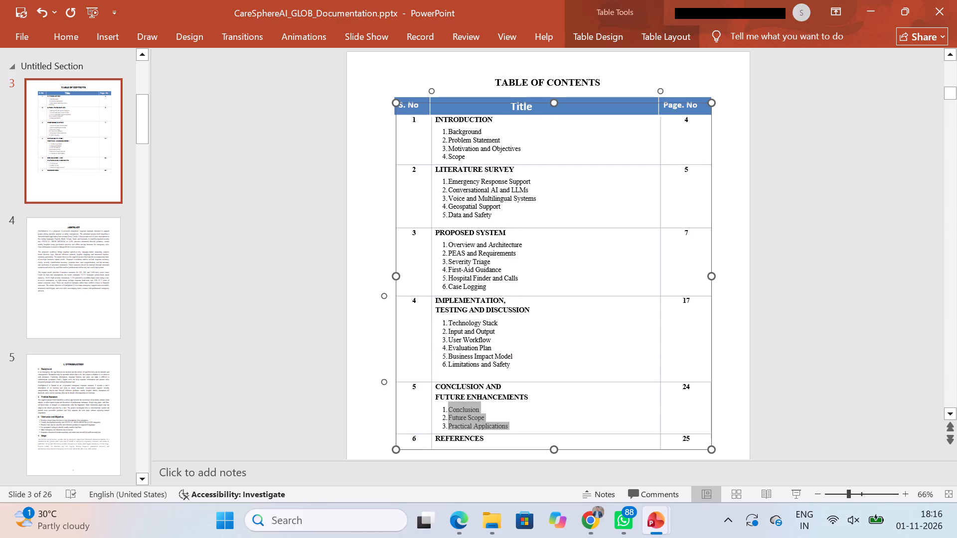
Slightly reduce the height of the IMPLEMENTATION, TESTING AND DISCUSSION row by moving its lower border up.
left_click_drag(522, 384, 522, 378)
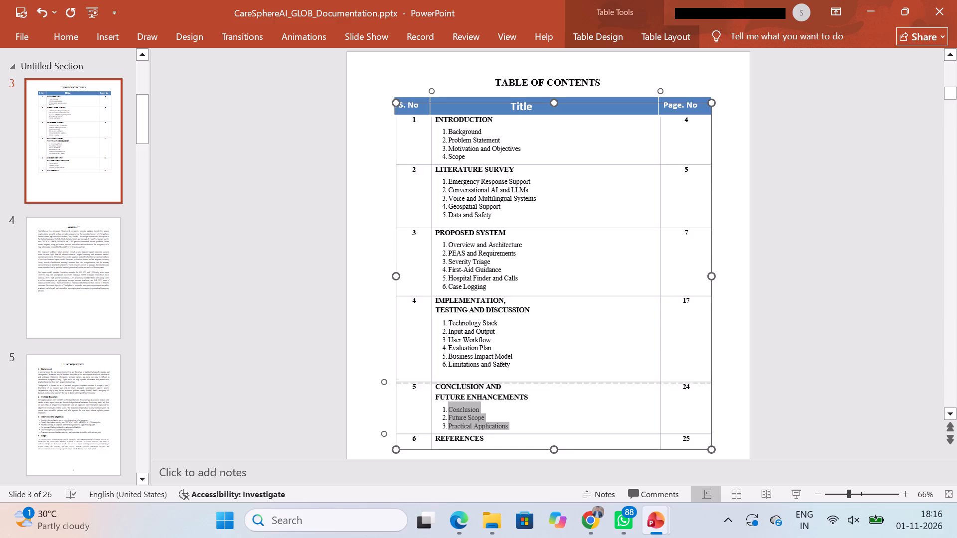
left_click_drag(522, 378, 523, 377)
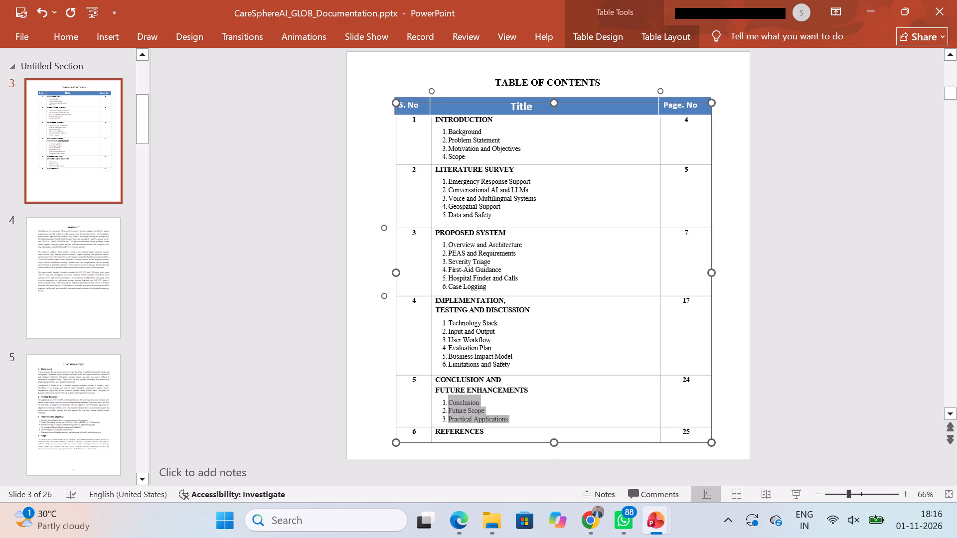
Reduce the height of the LITERATURE SURVEY row by moving its lower border up towards the Data and Safety subtopic.
left_click(524, 229)
left_click_drag(525, 229, 526, 222)
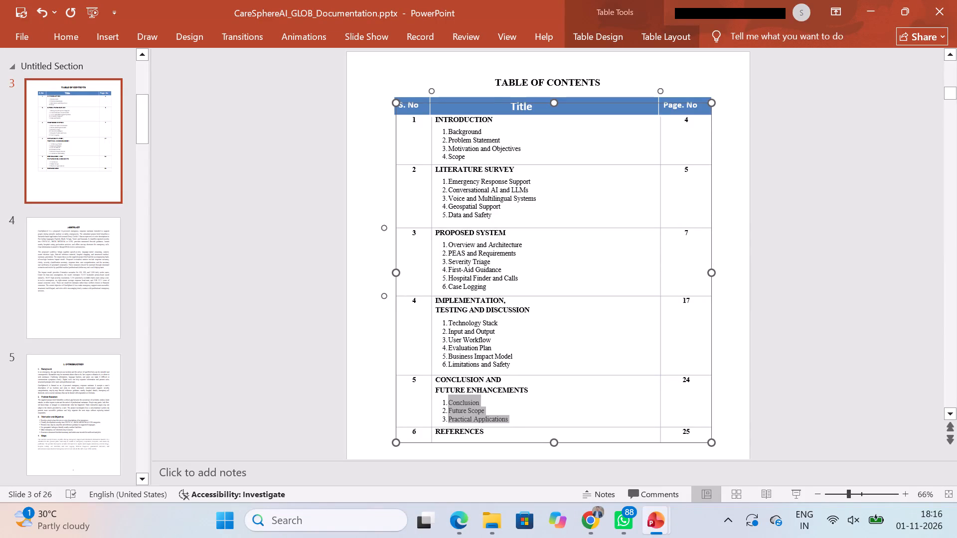
left_click_drag(526, 229, 526, 223)
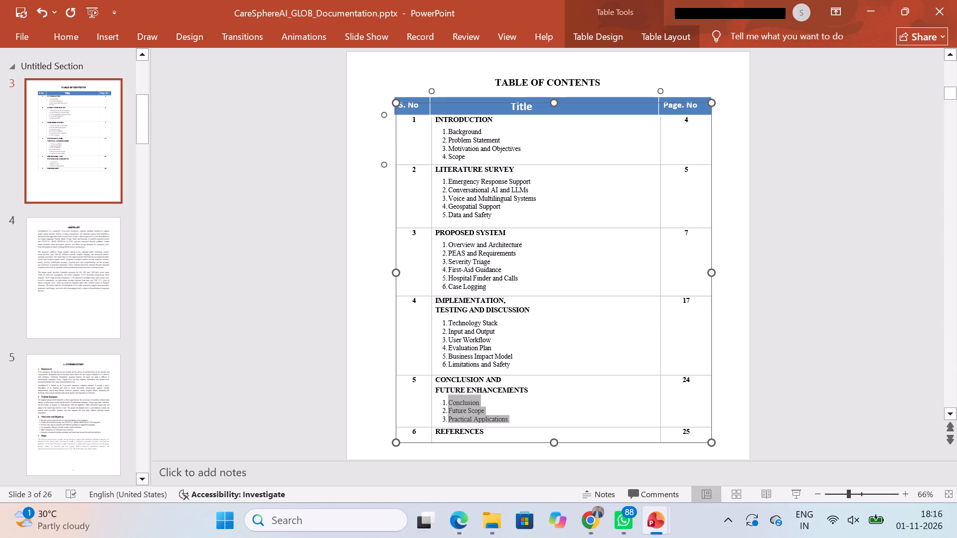
left_click(540, 211)
left_click(321, 274)
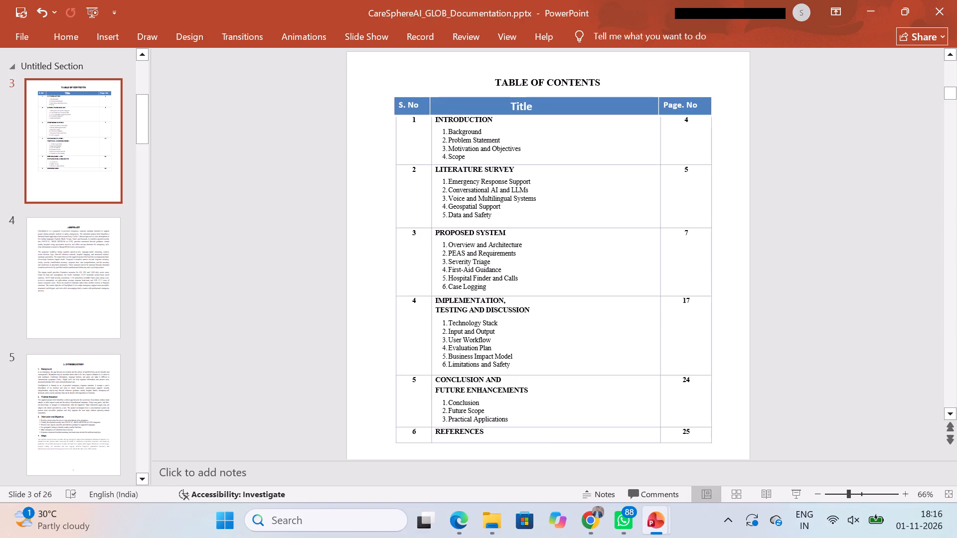
left_click(524, 229)
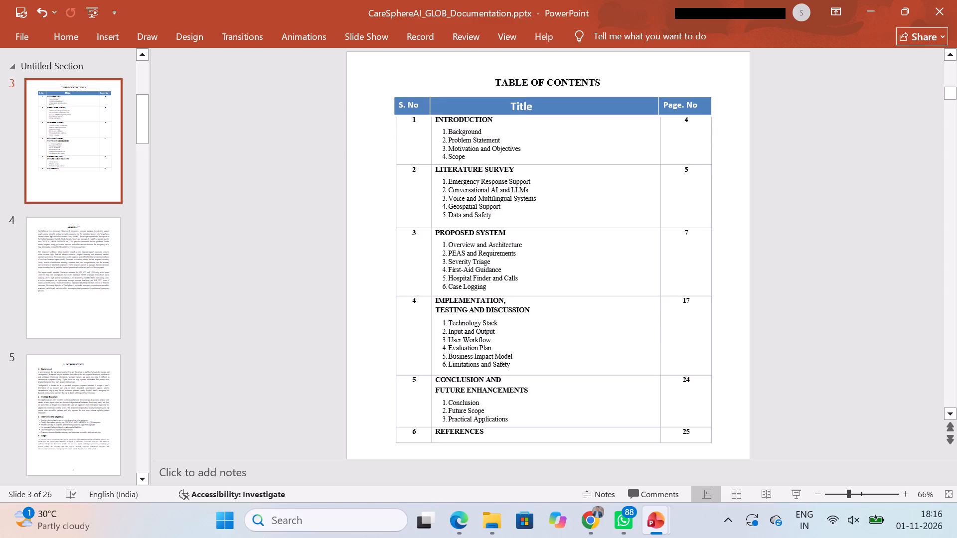
left_click(523, 226)
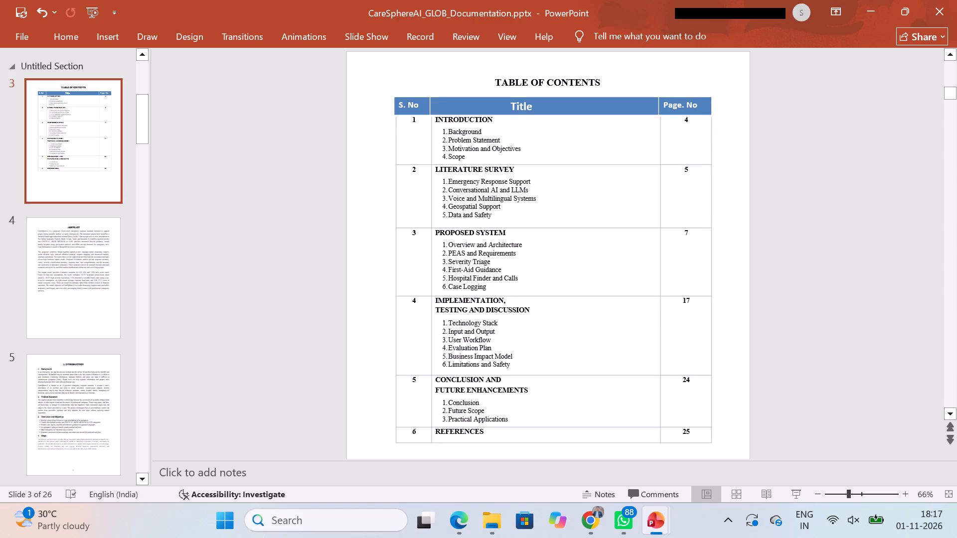
left_click(524, 228)
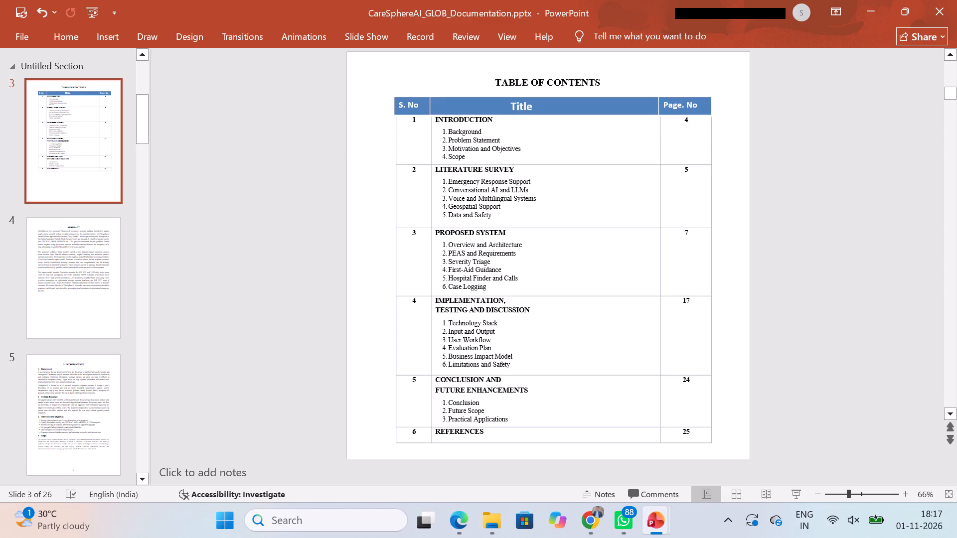
left_click_drag(525, 228, 525, 223)
left_click(525, 223)
Save the CareSphereAI_GLOB_Documentation.pptx presentation with the adjusted contents table.
key("ctrl+s")
key("ctrl+s")
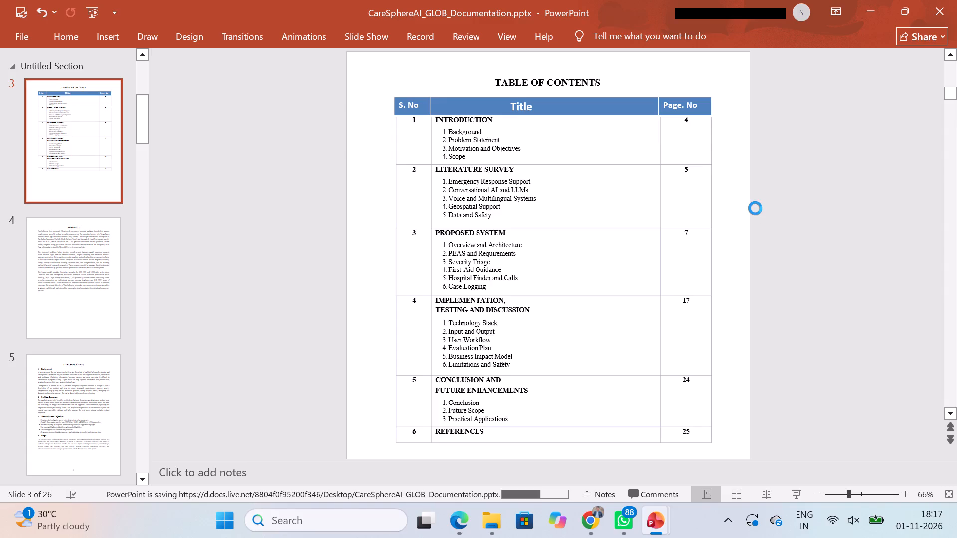
key("ctrl+s")
key("ctrl+s")
key("ctrl+s")
key("ctrl+s")
key("ctrl+s")
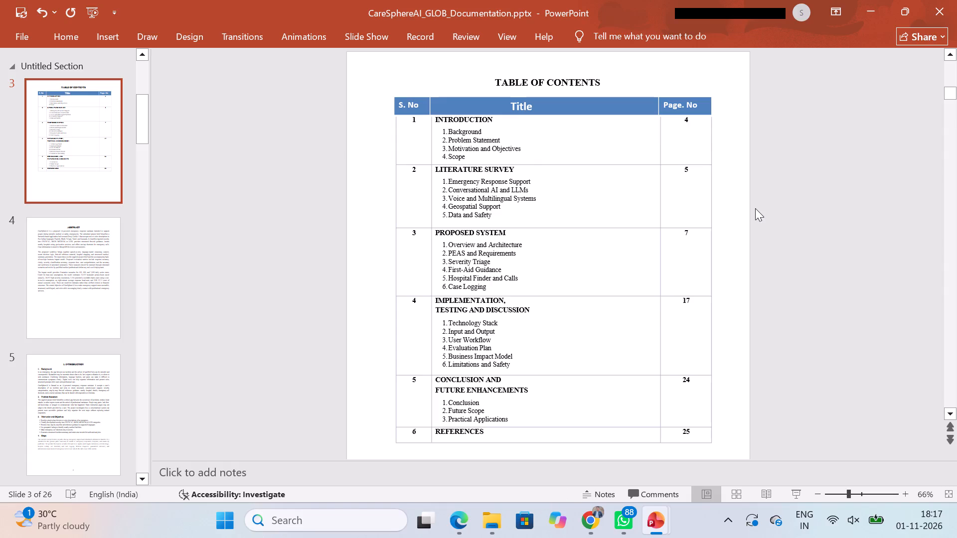
key("ctrl+s")
key("ctrl+s")
key("ctrl+s")
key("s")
Switch to the desktop and bring the CareSphereAI_GLOB_Documentation.pptx file over to WhatsApp.
left_click(956, 521)
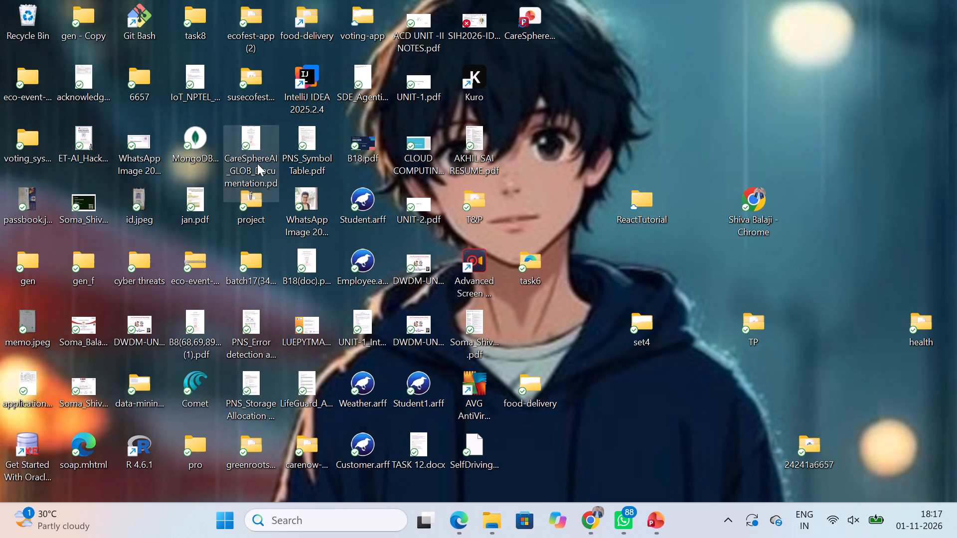
left_click(530, 13)
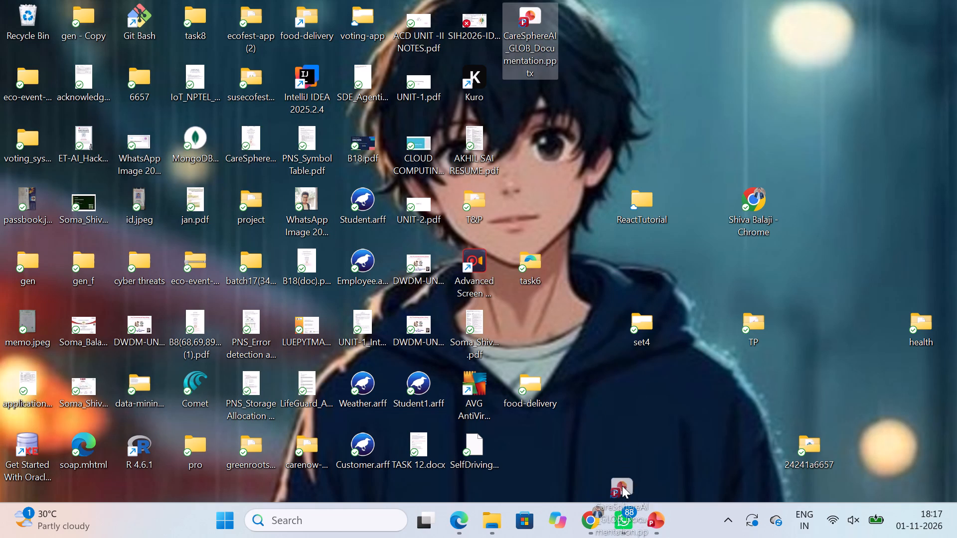
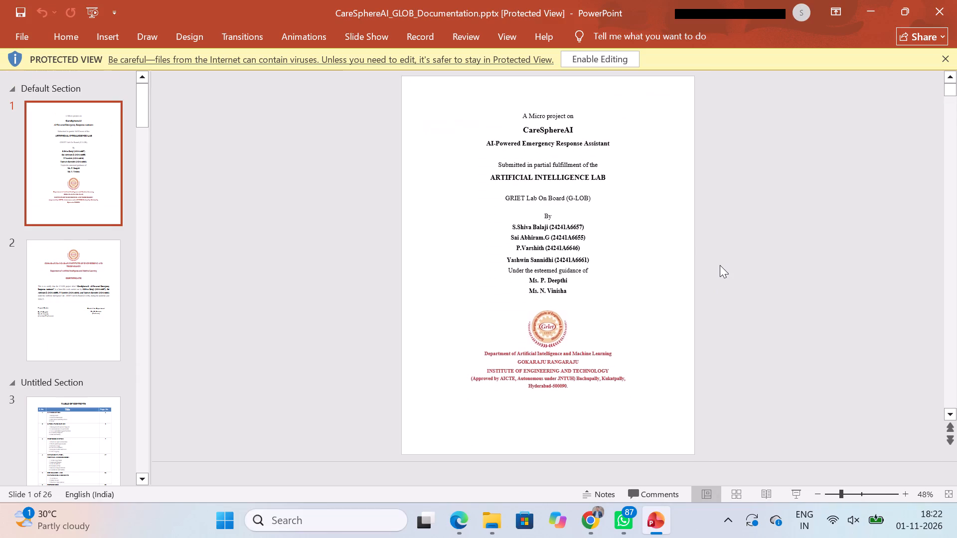
Enable editing for the CareSphereAI_GLOB_Documentation presentation opened in Protected View.
left_click(621, 55)
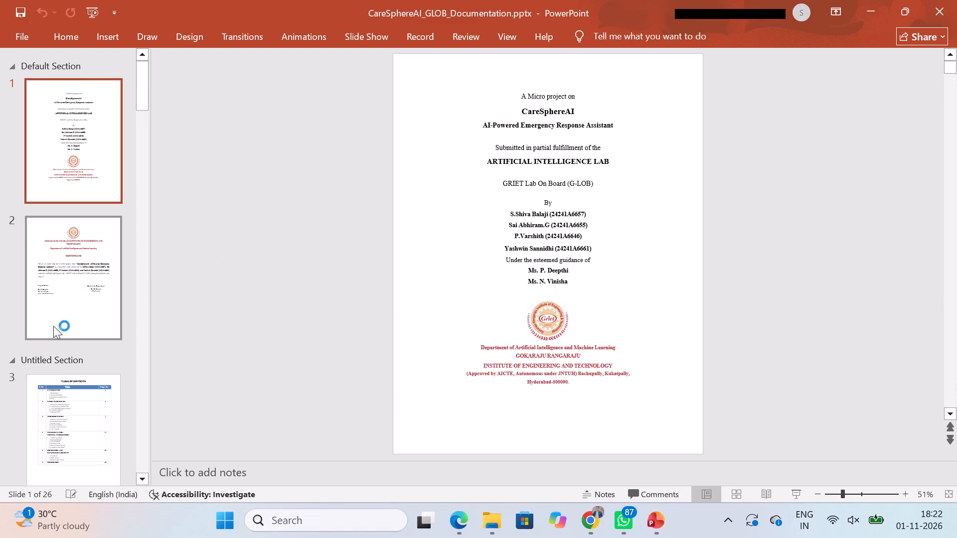
Review the opening slides of the presentation: cover page, certificate, table of contents and abstract.
left_click(53, 326)
left_click(63, 461)
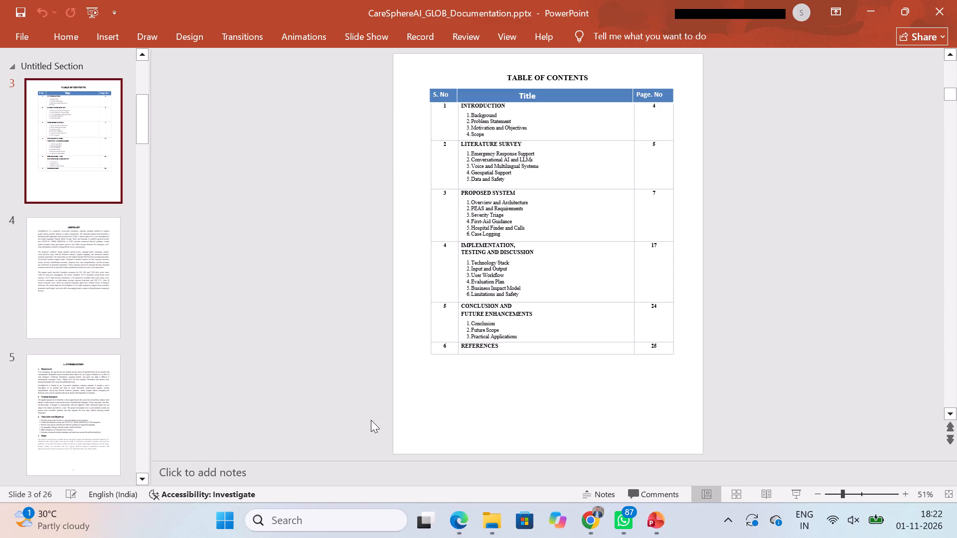
left_click(573, 418)
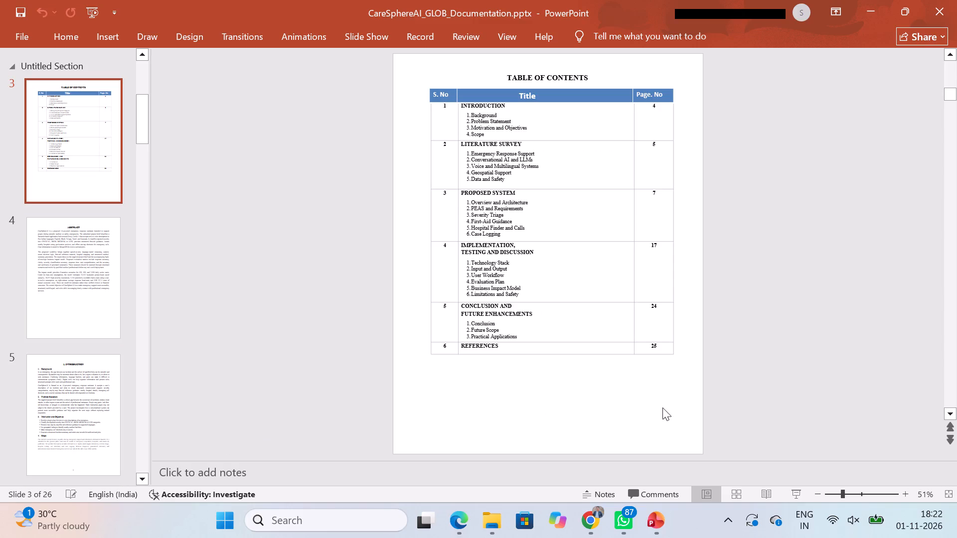
left_click(64, 302)
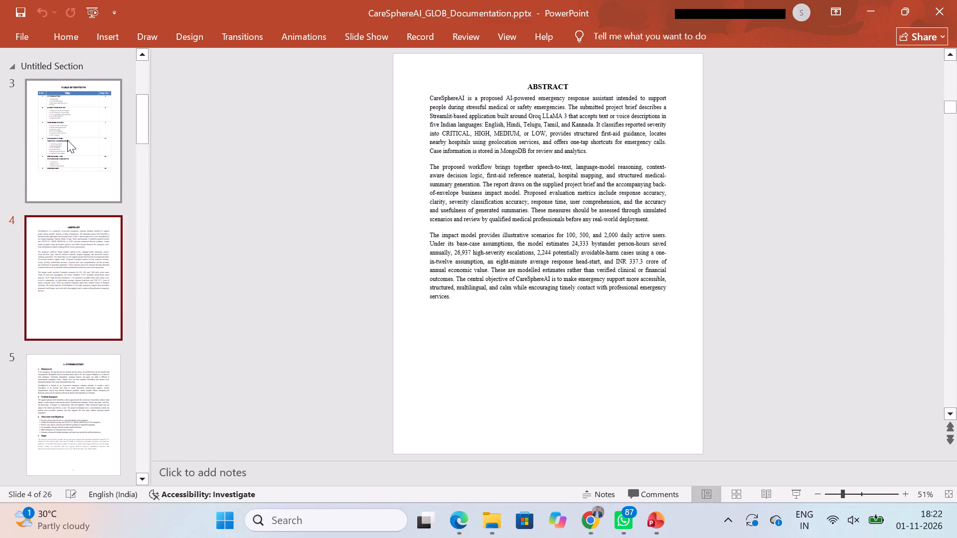
left_click(67, 140)
scroll(67, 140, "up", 6)
left_click(67, 140)
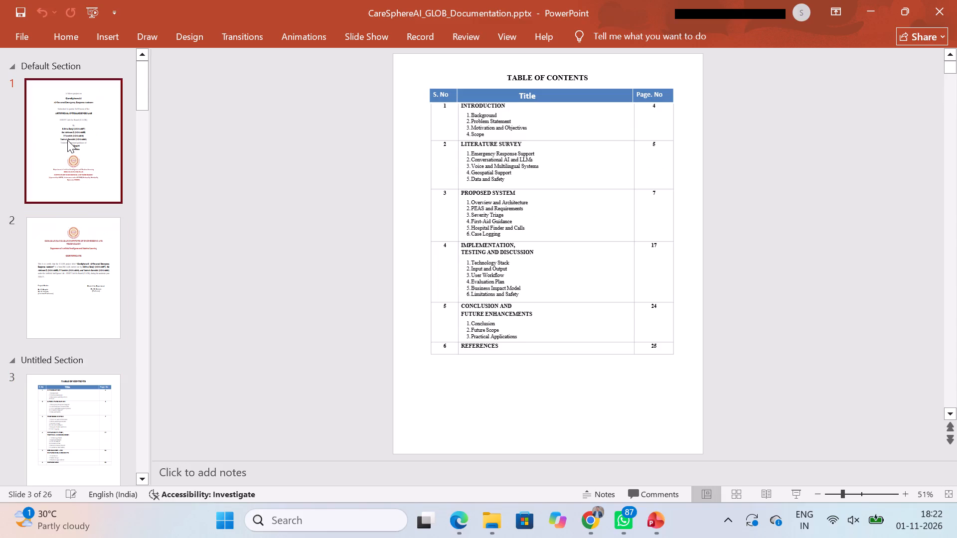
left_click(68, 242)
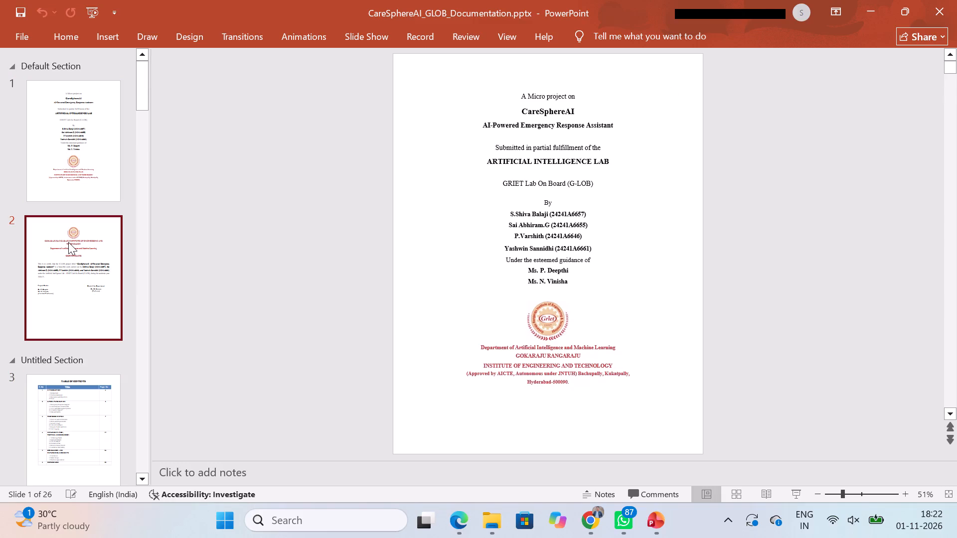
left_click(84, 142)
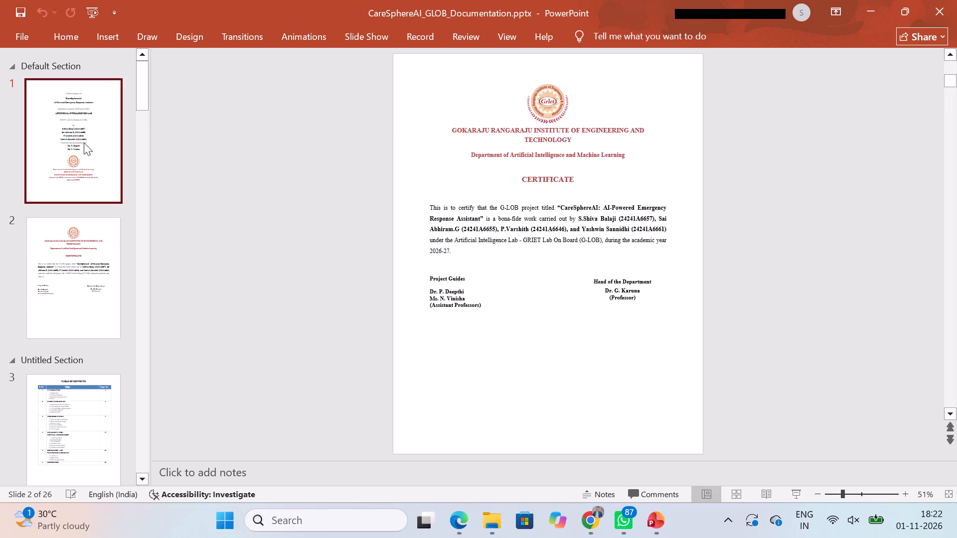
left_click(49, 300)
left_click(65, 439)
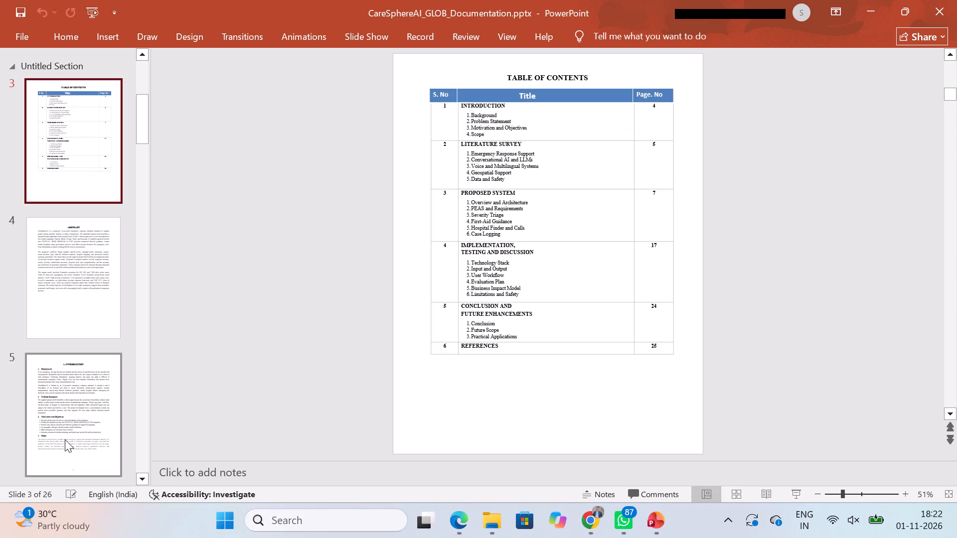
left_click(67, 334)
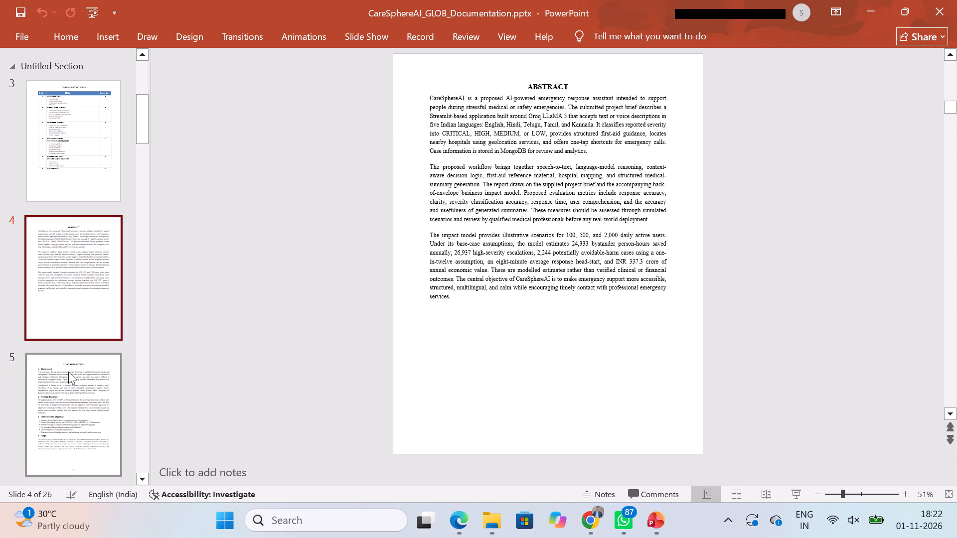
Recheck the cover page and the certificate on slides 1 and 2, ending on the table of contents on slide 3.
left_click(91, 177)
scroll(91, 177, "down", 3)
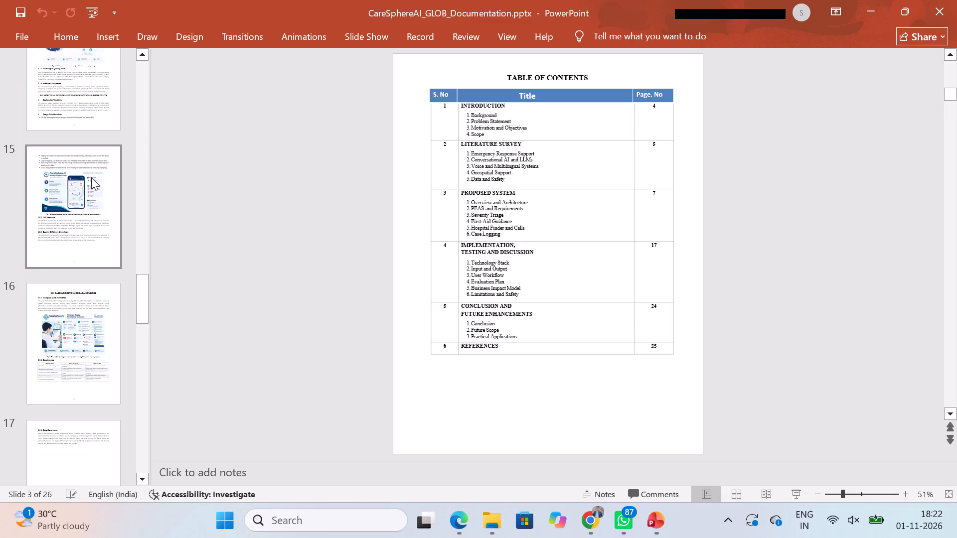
scroll(91, 177, "up", 11)
left_click(91, 177)
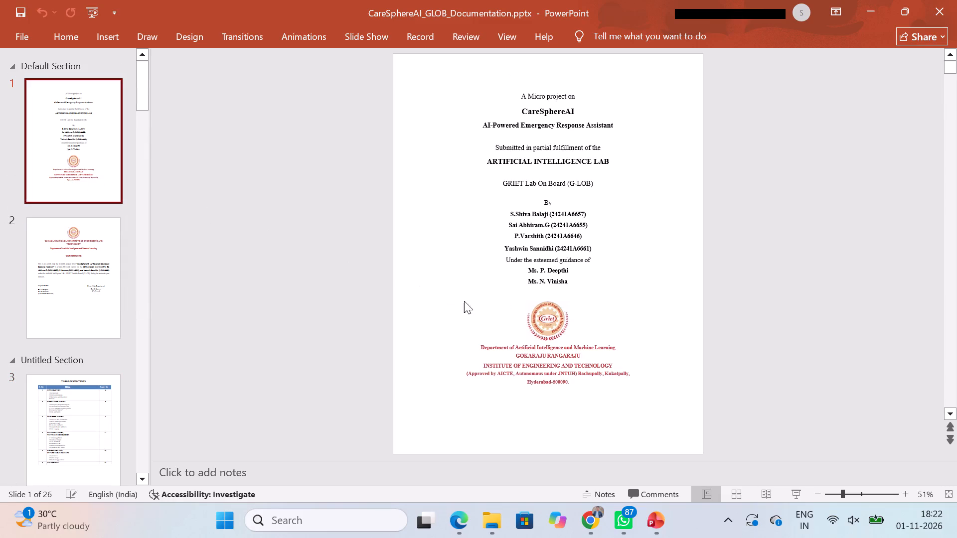
left_click(76, 271)
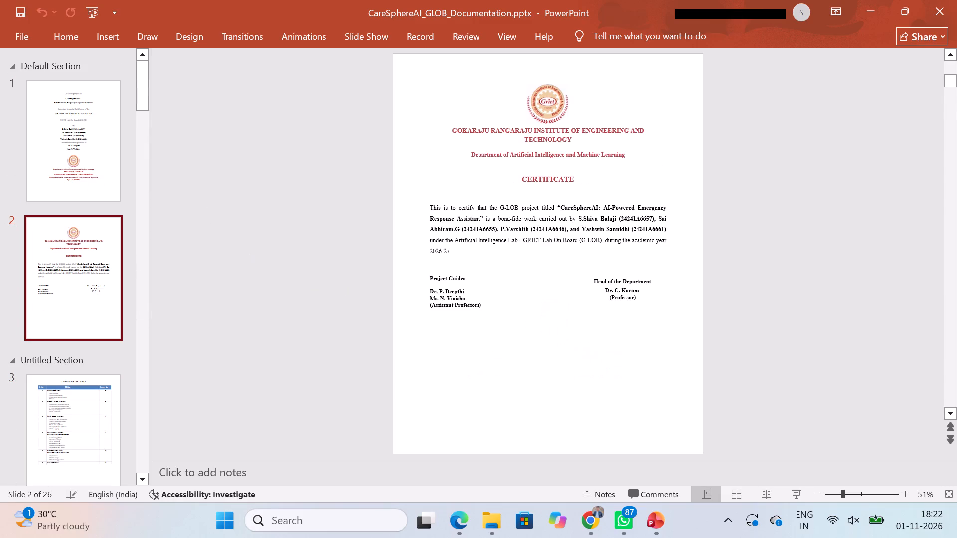
left_click(83, 183)
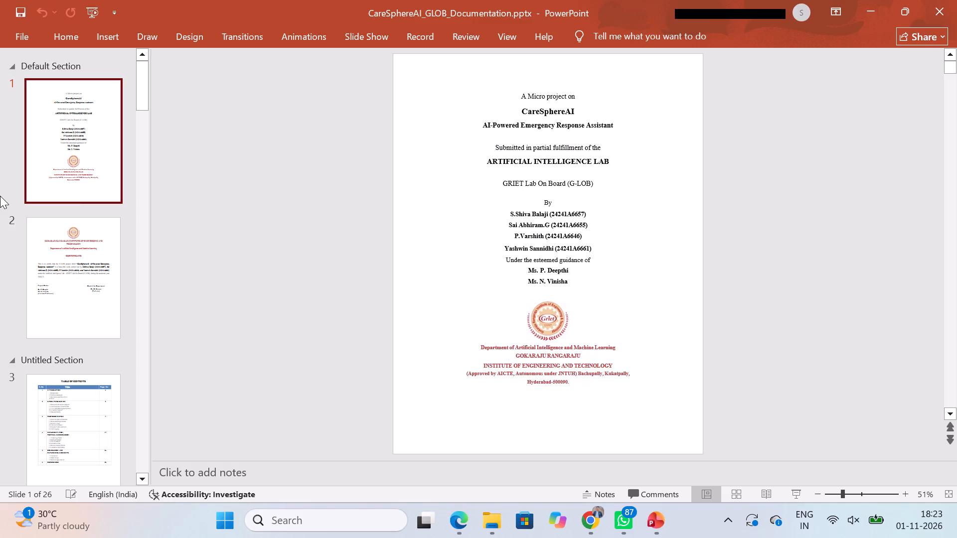
left_click(120, 299)
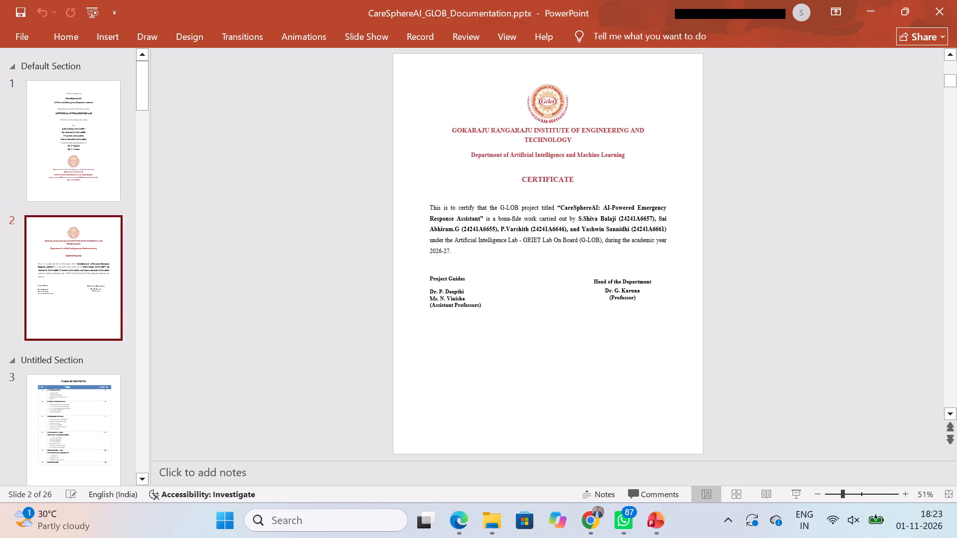
left_click(69, 422)
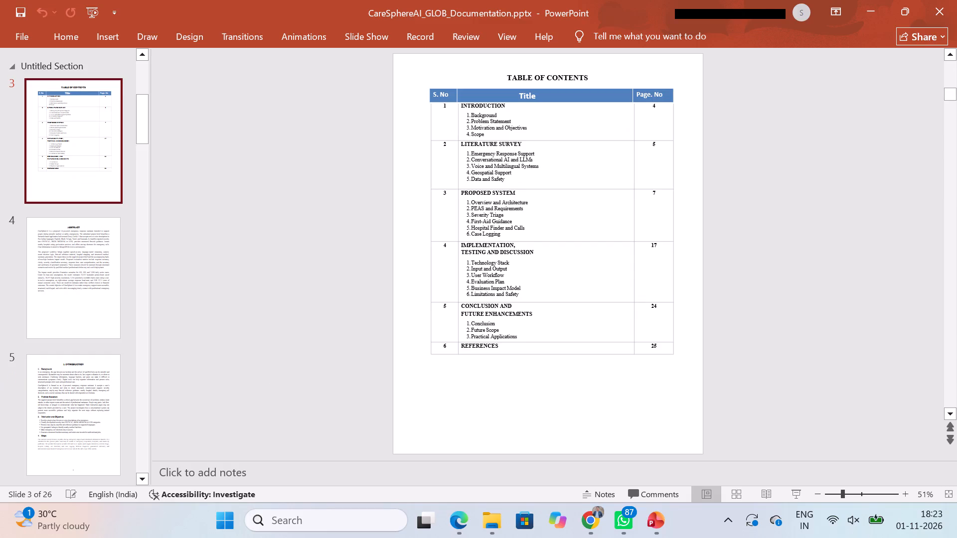
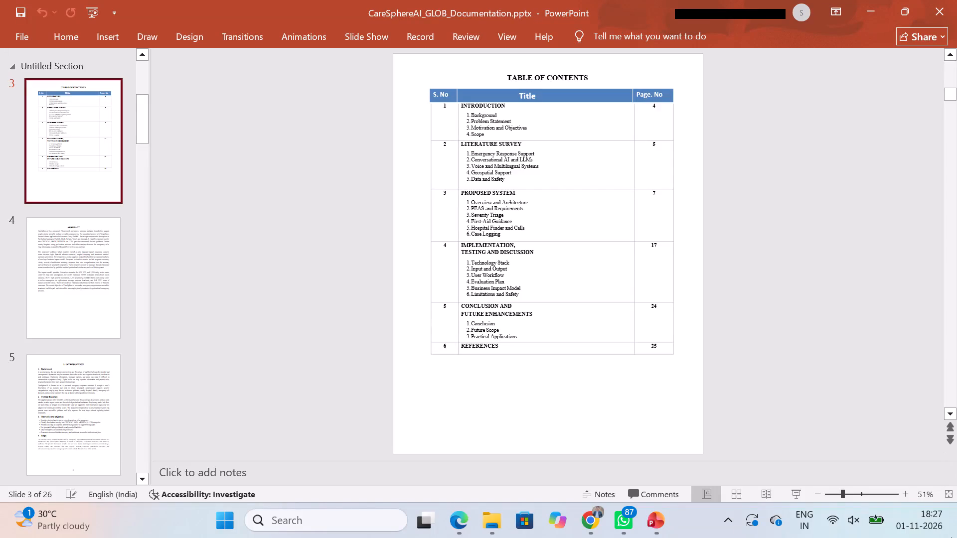
left_click(955, 537)
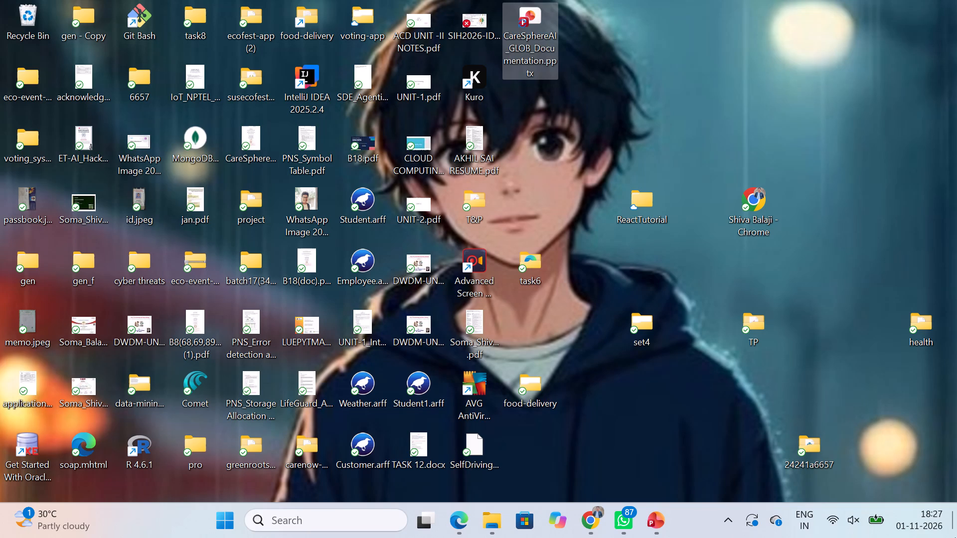
left_click(737, 469)
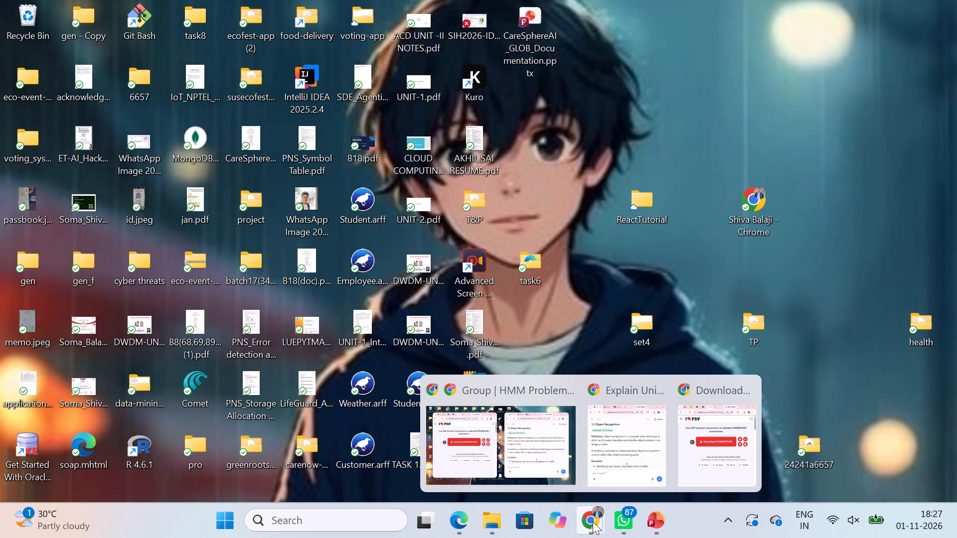
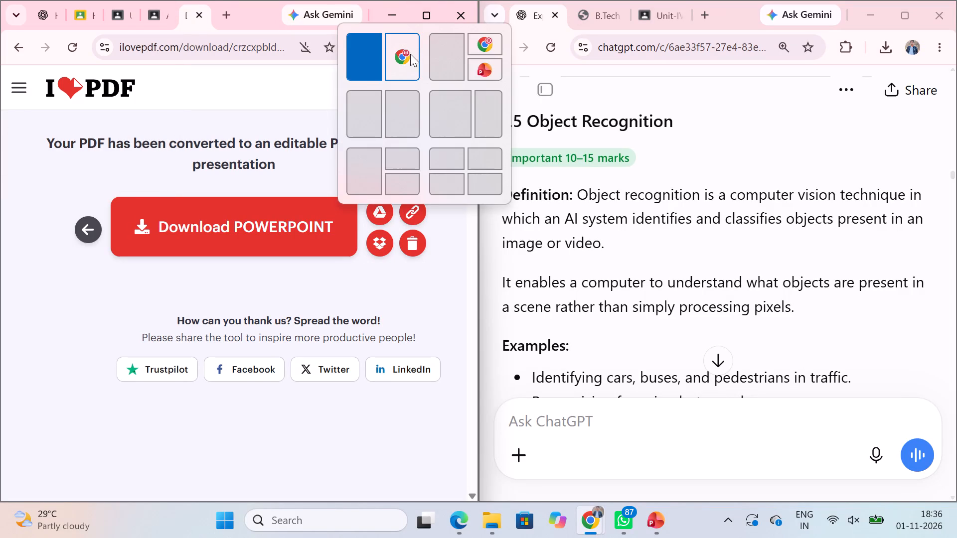
Rearrange the side-by-side Chrome windows, minimise the ChatGPT one and snap the iLovePDF download page to half the screen.
left_click(410, 54)
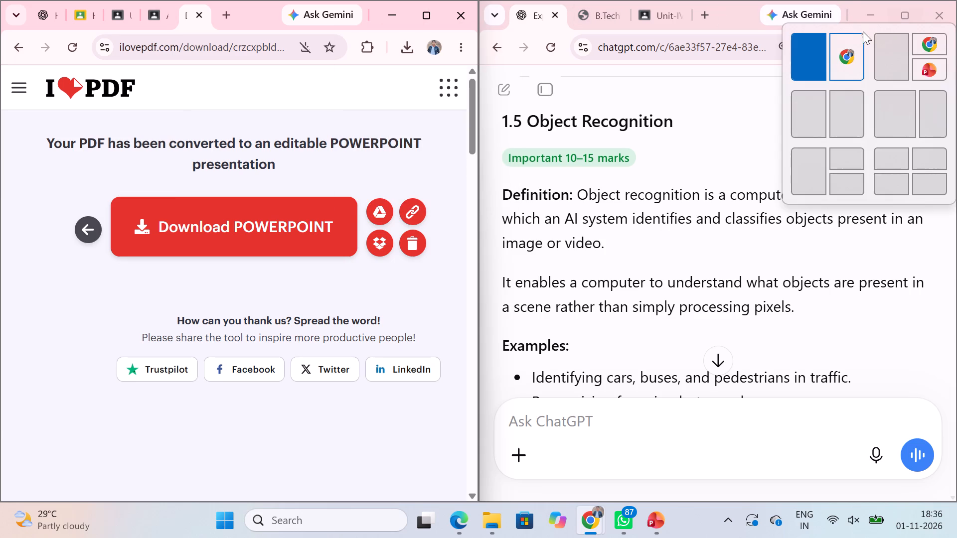
left_click(836, 50)
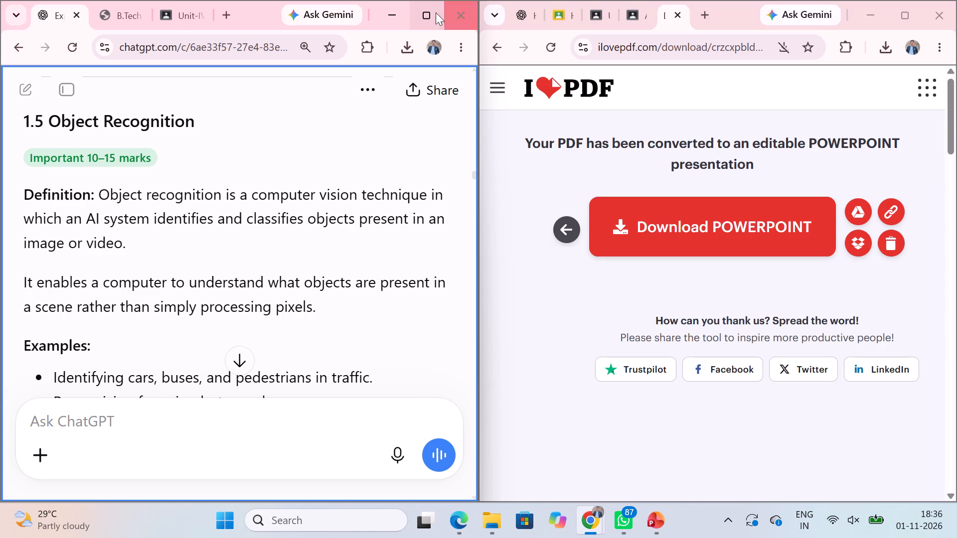
left_click(387, 15)
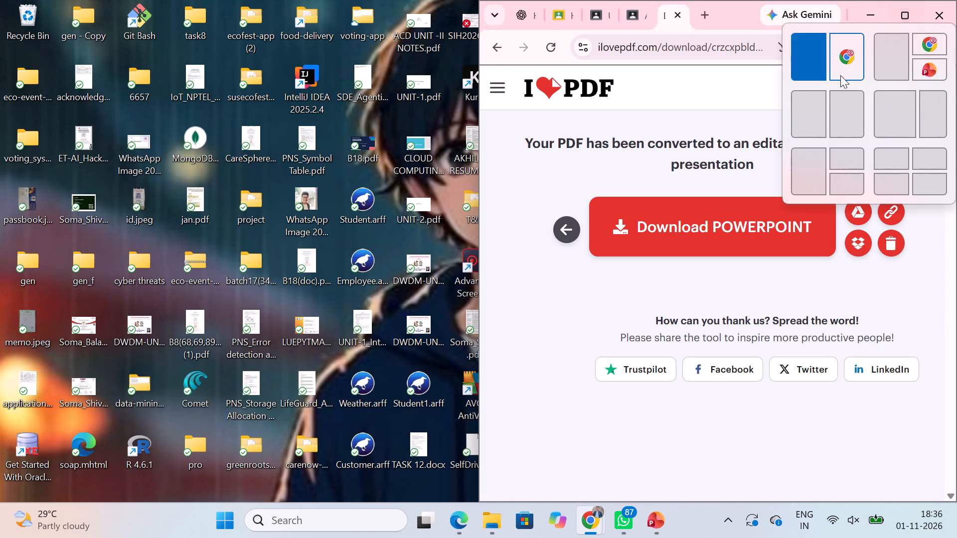
left_click(815, 97)
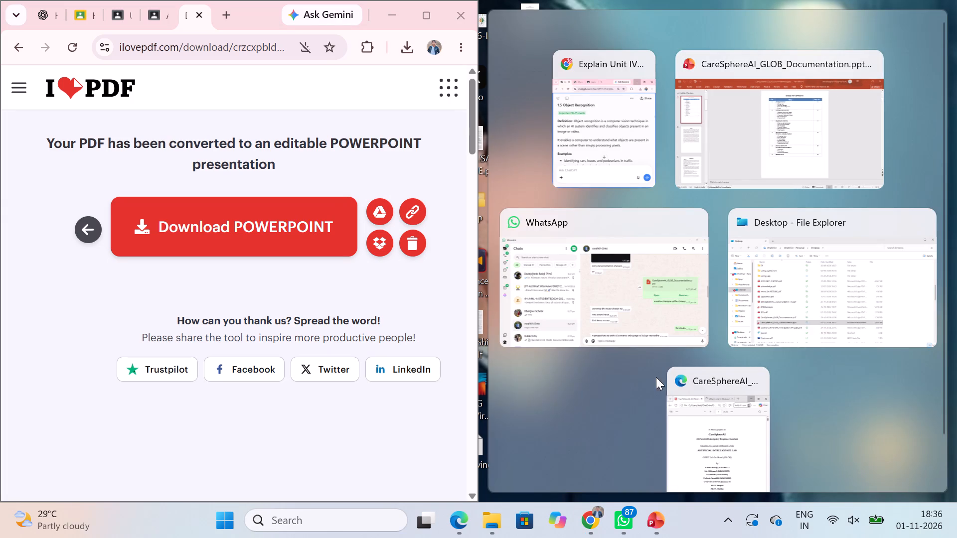